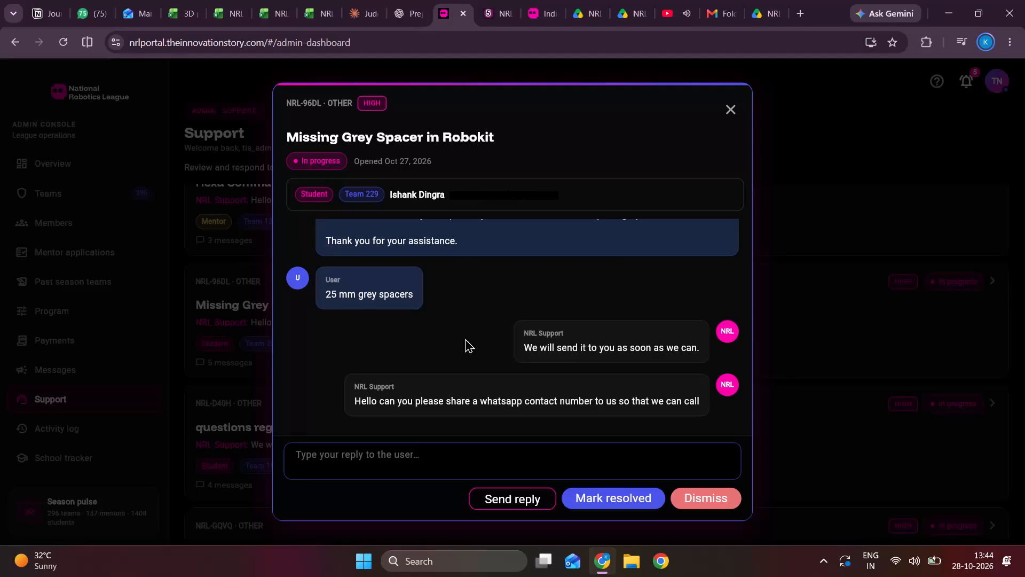
# Close the Missing Grey Spacer in Robokit ticket and filter the support ticket list to Open tickets.
pyautogui.click(738, 103)
pyautogui.scroll(12, 517, 296)
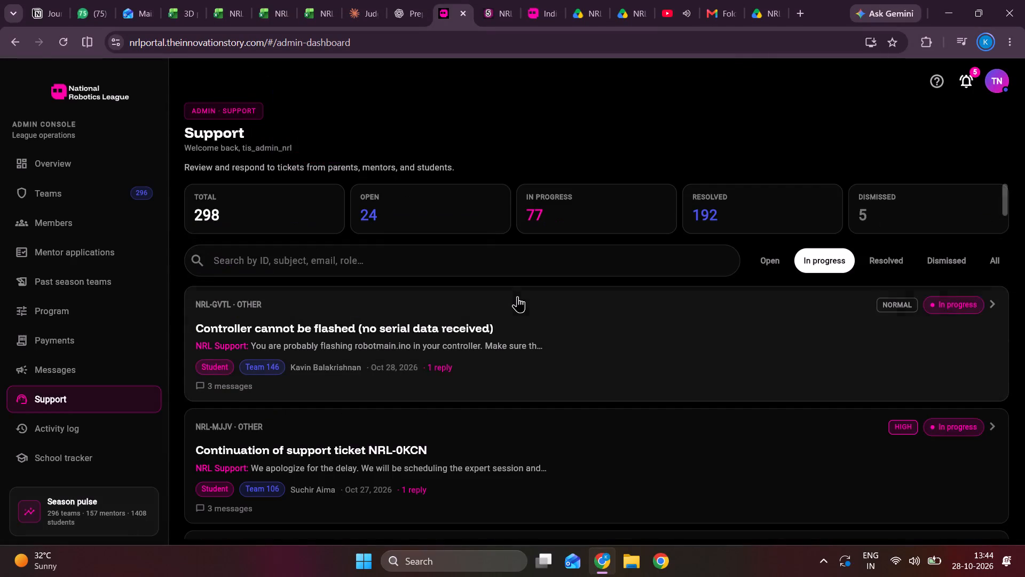
pyautogui.scroll(6, 517, 296)
pyautogui.click(776, 266)
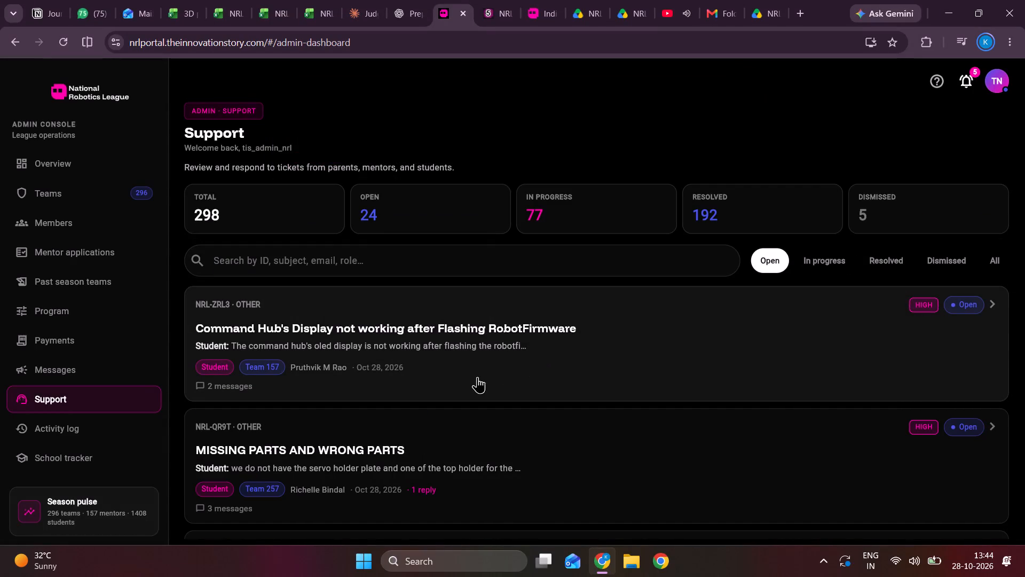
# Open the ticket about the Command Hub's display not working after flashing RobotFirmware and write the reply "Yes we will contact you today".
pyautogui.click(477, 377)
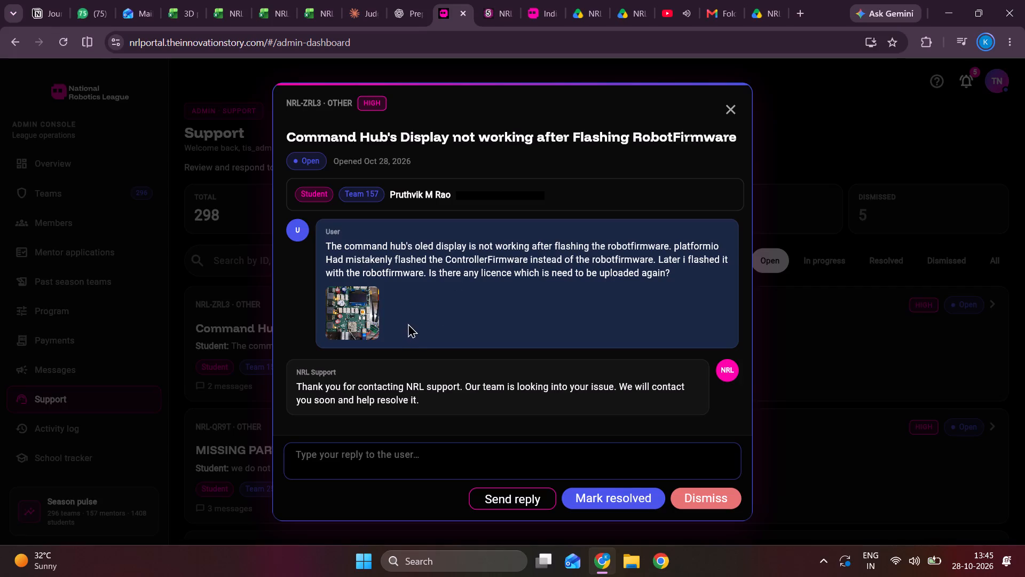
pyautogui.click(352, 453)
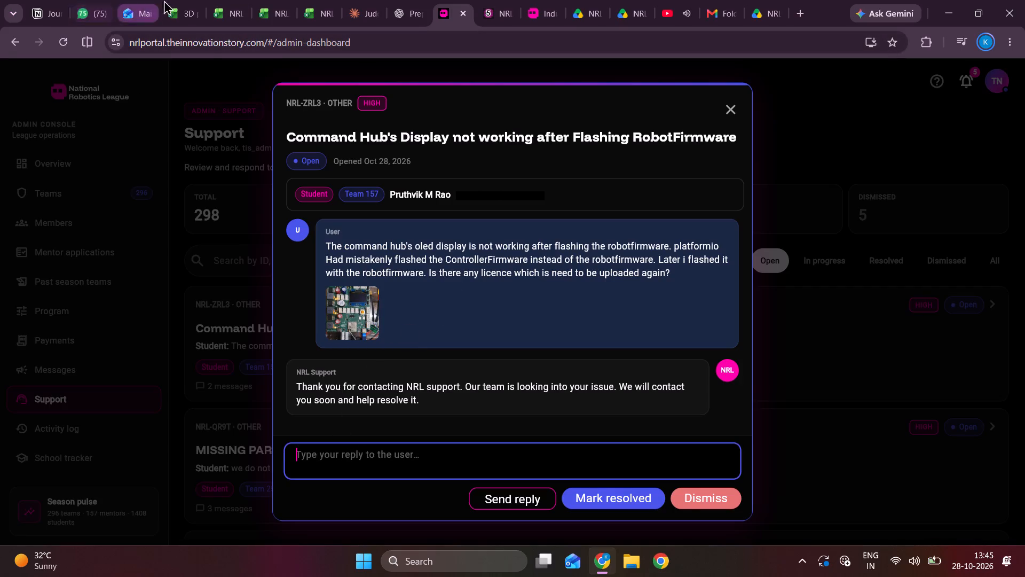
pyautogui.click(195, 1)
pyautogui.click(245, 1)
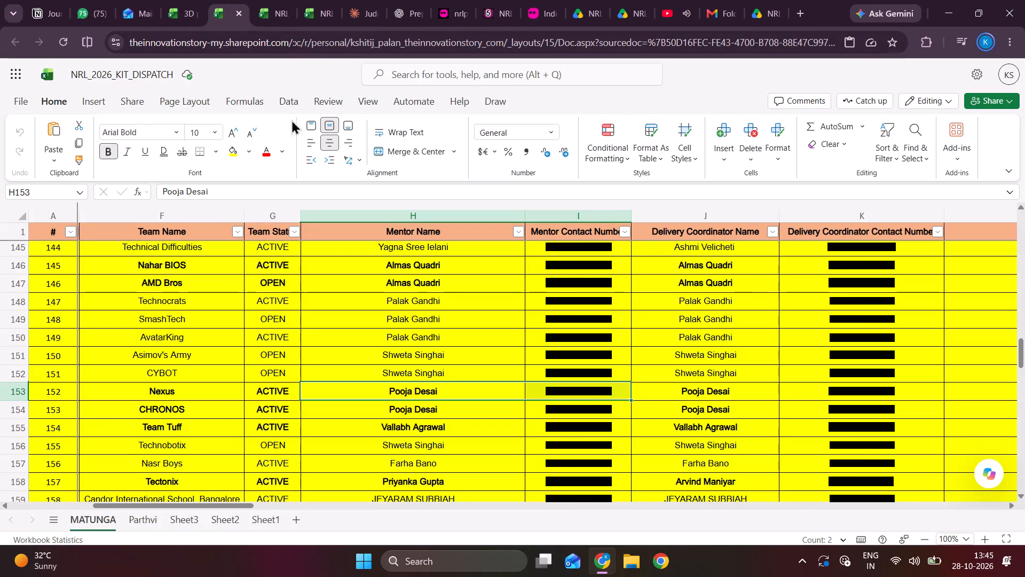
pyautogui.click(459, 1)
pyautogui.click(451, 460)
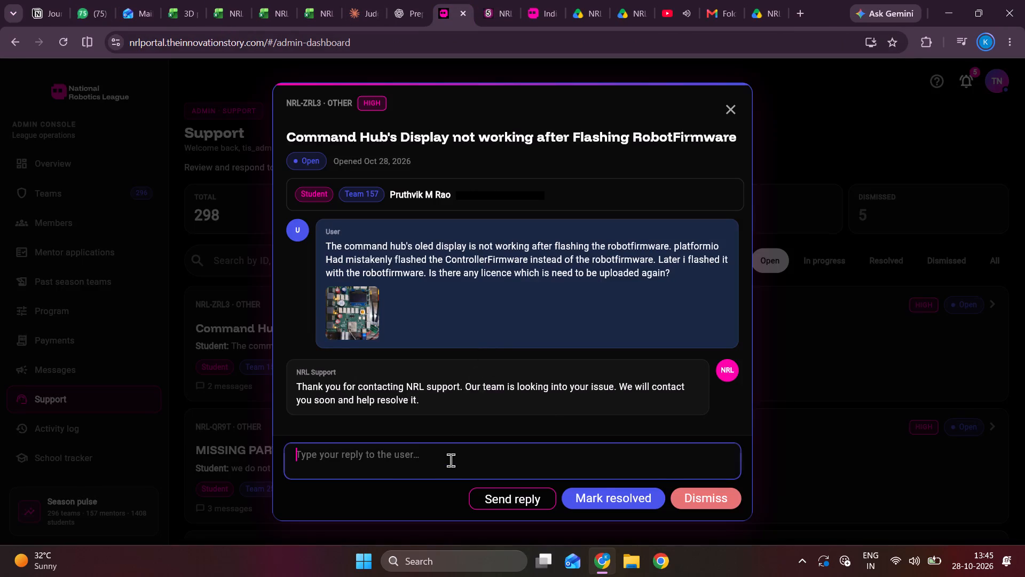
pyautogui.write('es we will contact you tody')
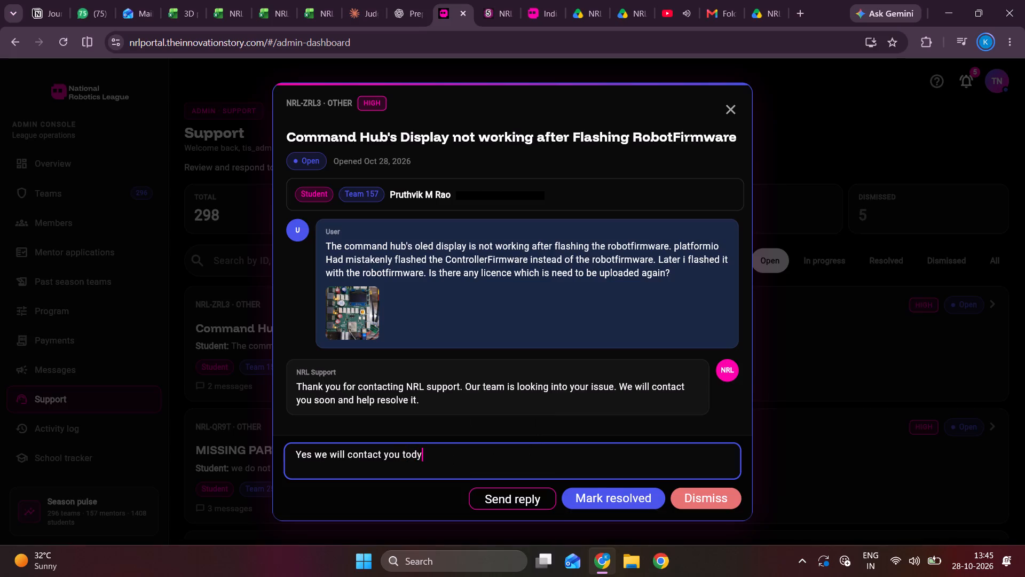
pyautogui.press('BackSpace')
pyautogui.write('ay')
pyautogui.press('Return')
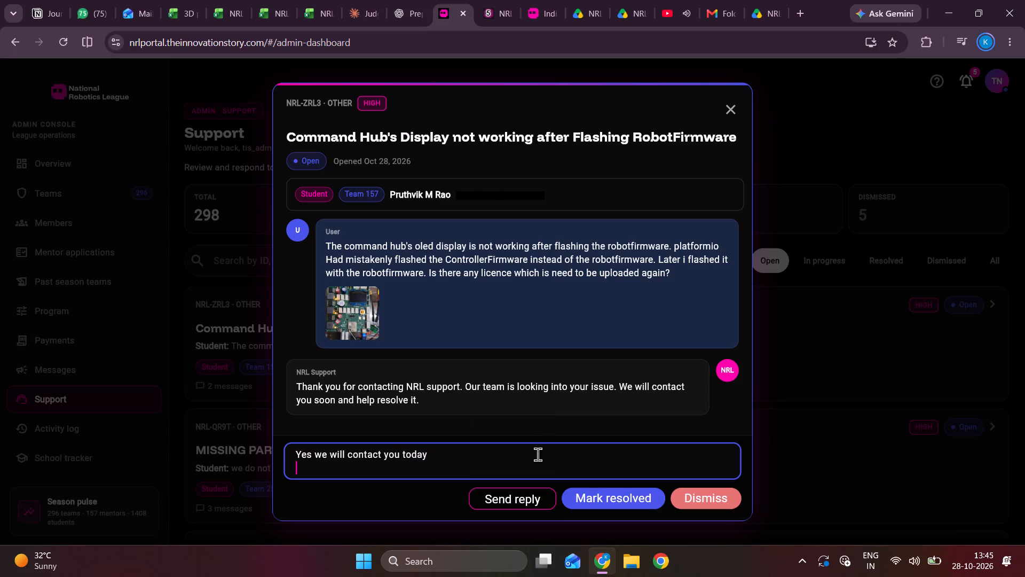
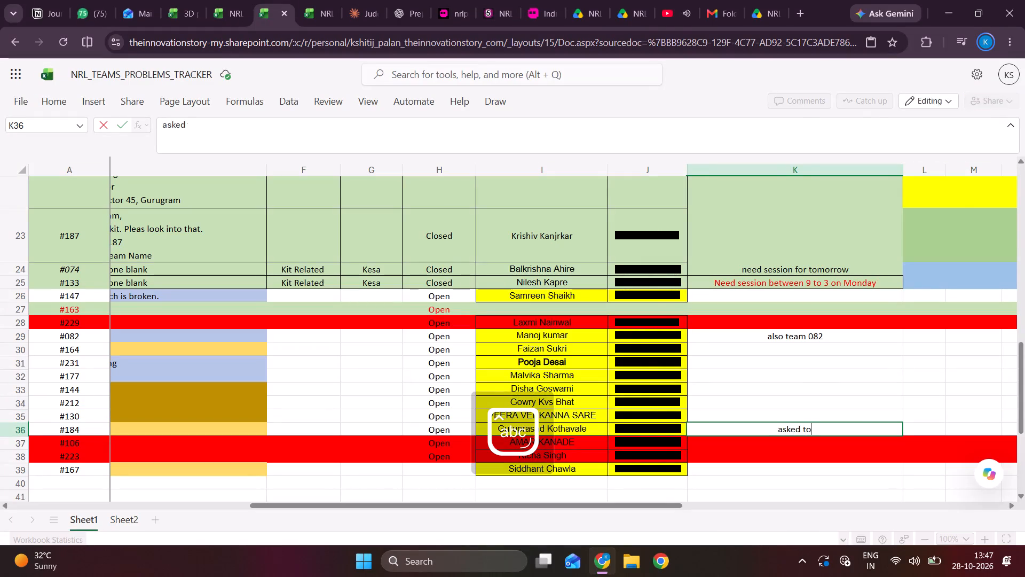
# Complete the column K note for team #184 in the problems tracker so it reads "asked to send it to dadar office".
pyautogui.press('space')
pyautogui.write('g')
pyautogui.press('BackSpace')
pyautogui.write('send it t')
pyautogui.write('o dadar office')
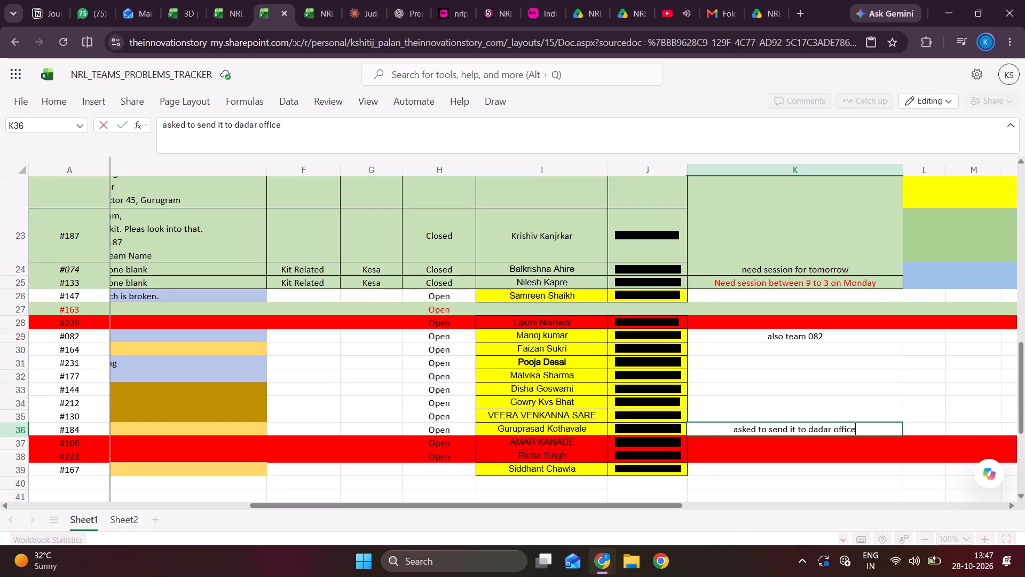
pyautogui.click(700, 418)
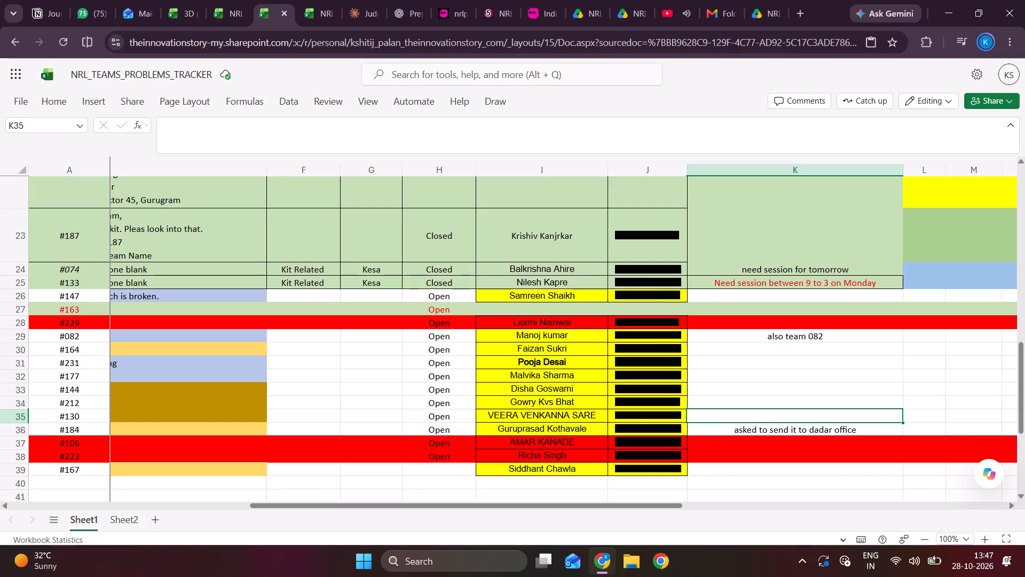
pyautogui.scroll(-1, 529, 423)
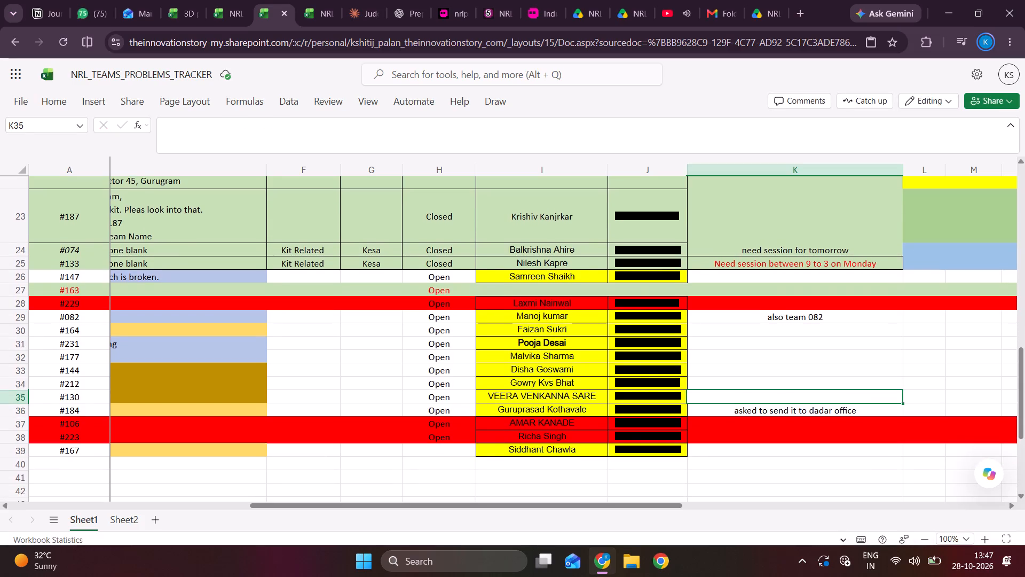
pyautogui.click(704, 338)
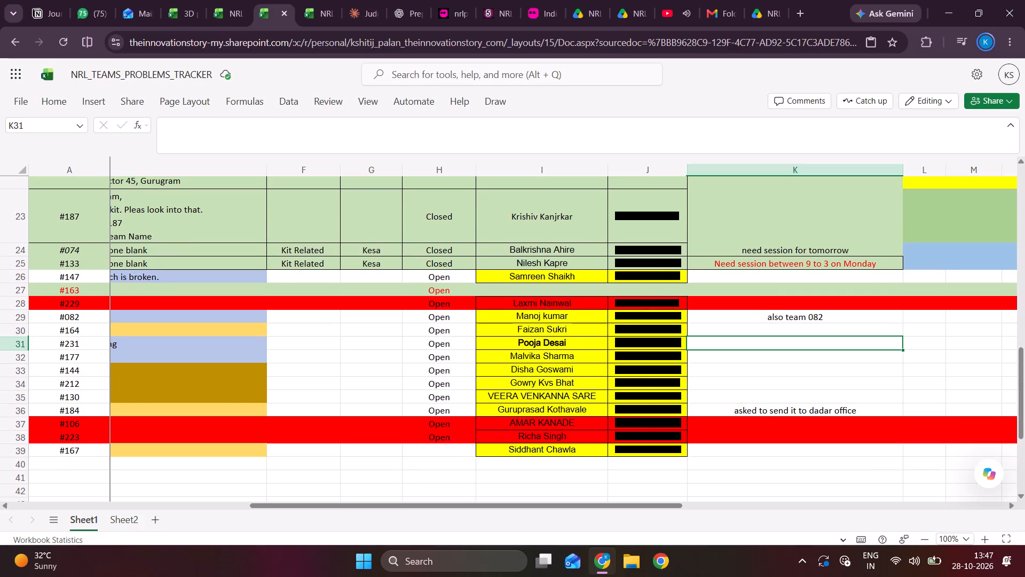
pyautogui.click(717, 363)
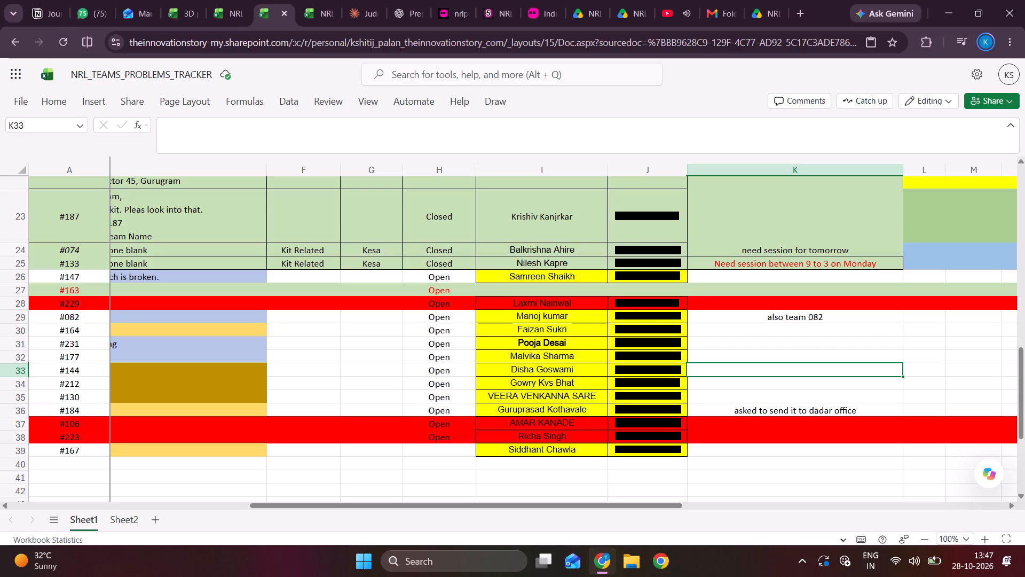
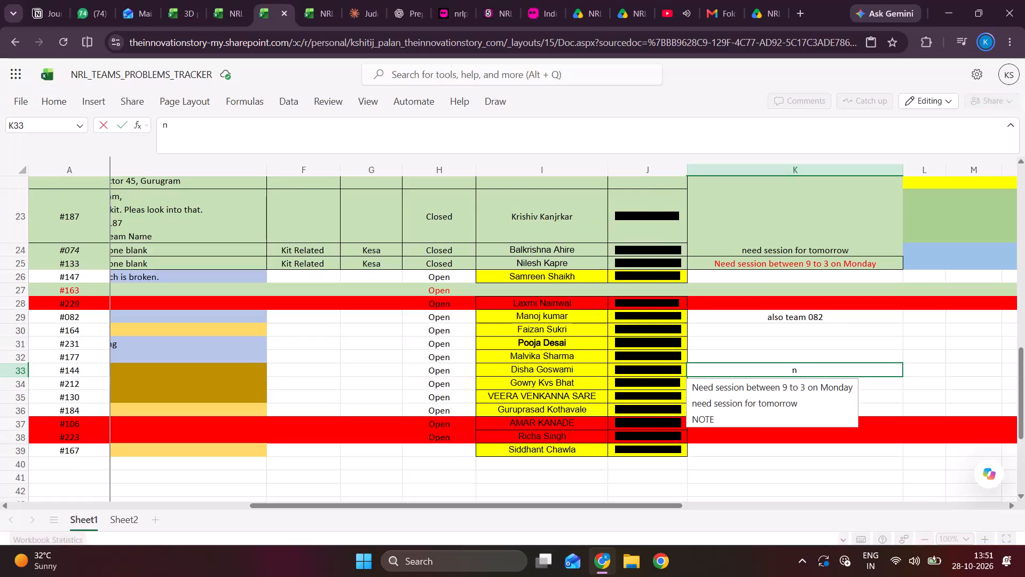
# Enter the note "not on whatsapp" in column K of the row for team #144.
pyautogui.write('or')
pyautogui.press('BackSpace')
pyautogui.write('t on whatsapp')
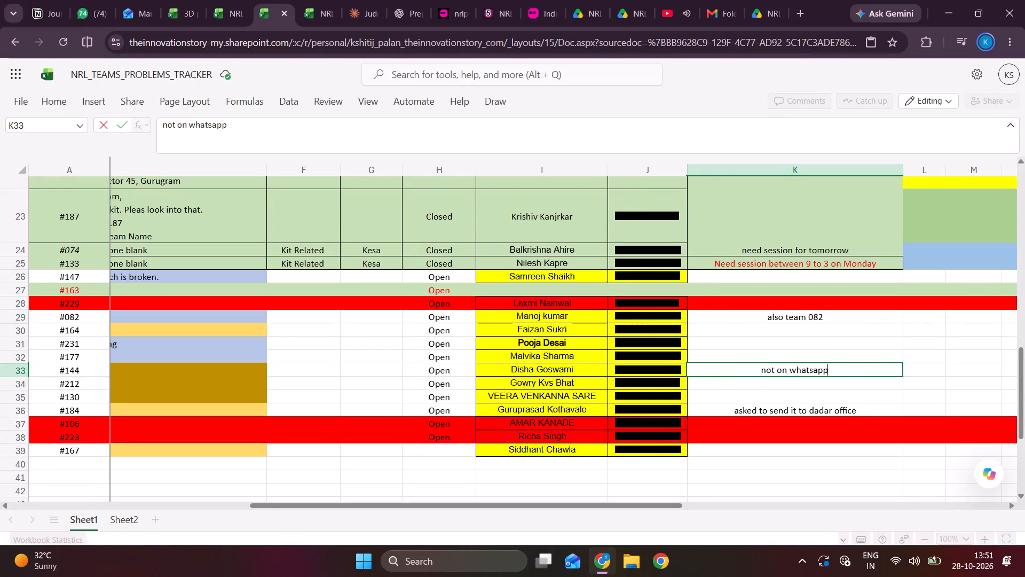
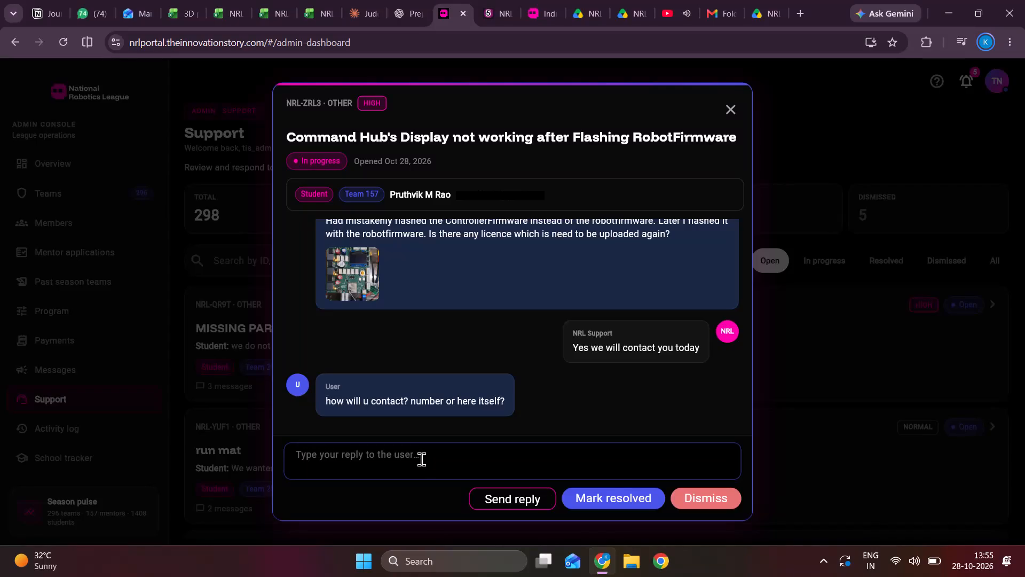
# Draft a reply beginning "The contact" in the Command Hub's Display ticket, answering how support will contact the student.
pyautogui.click(421, 459)
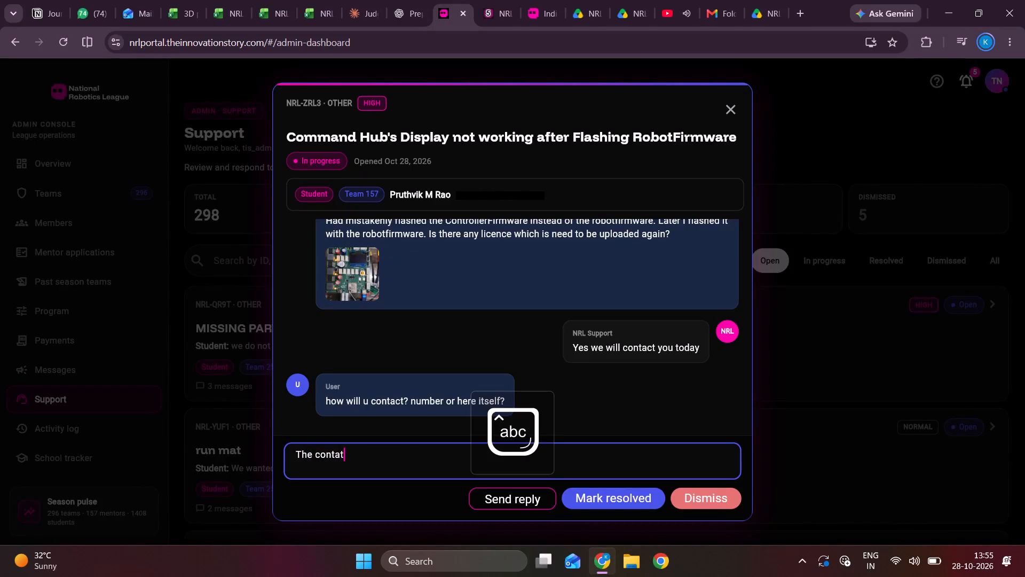
pyautogui.press('BackSpace')
pyautogui.press('BackSpace')
pyautogui.press('BackSpace')
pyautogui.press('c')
pyautogui.press('BackSpace')
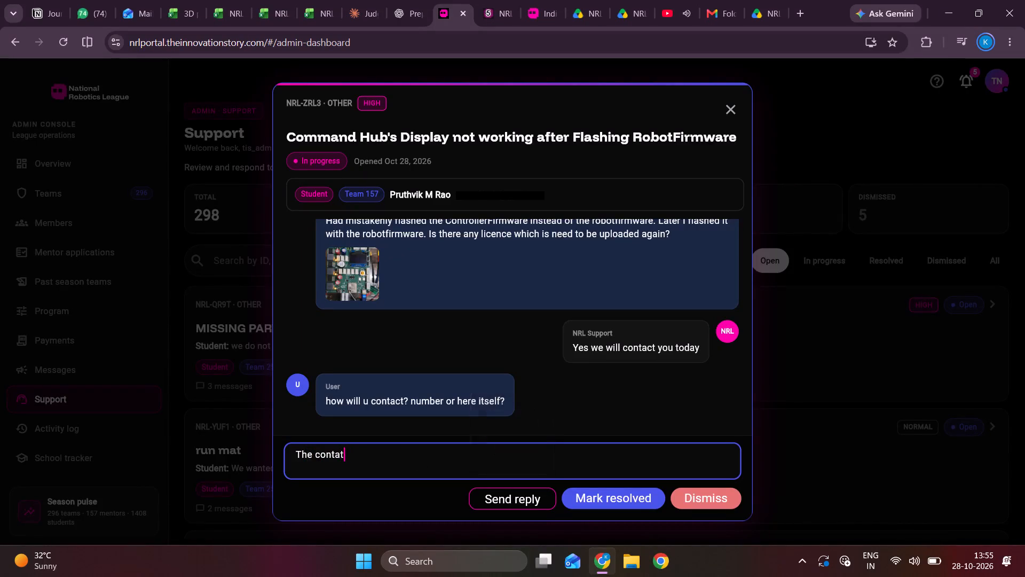
pyautogui.press('BackSpace')
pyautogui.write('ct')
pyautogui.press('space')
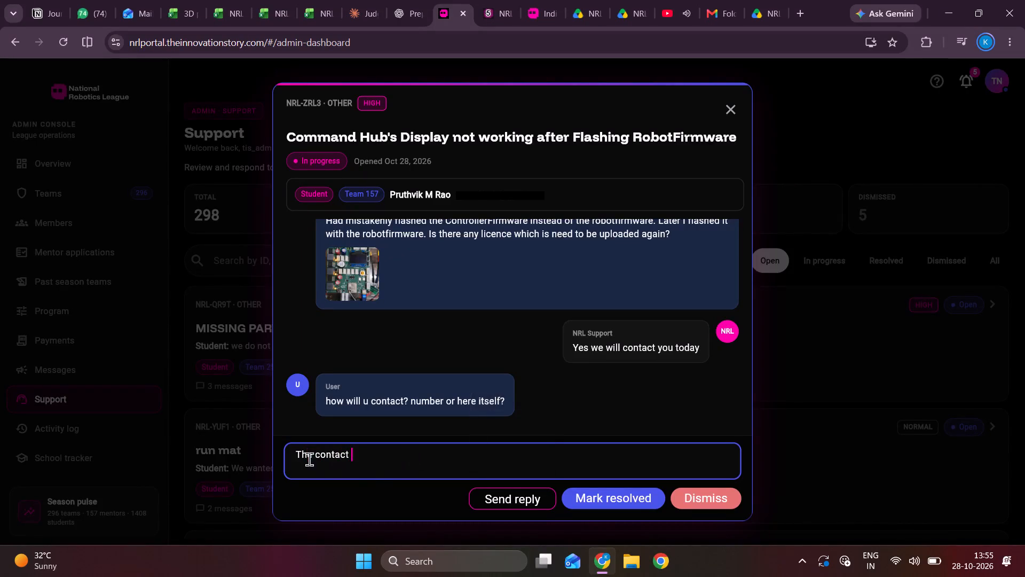
pyautogui.click(309, 459)
pyautogui.press('Down')
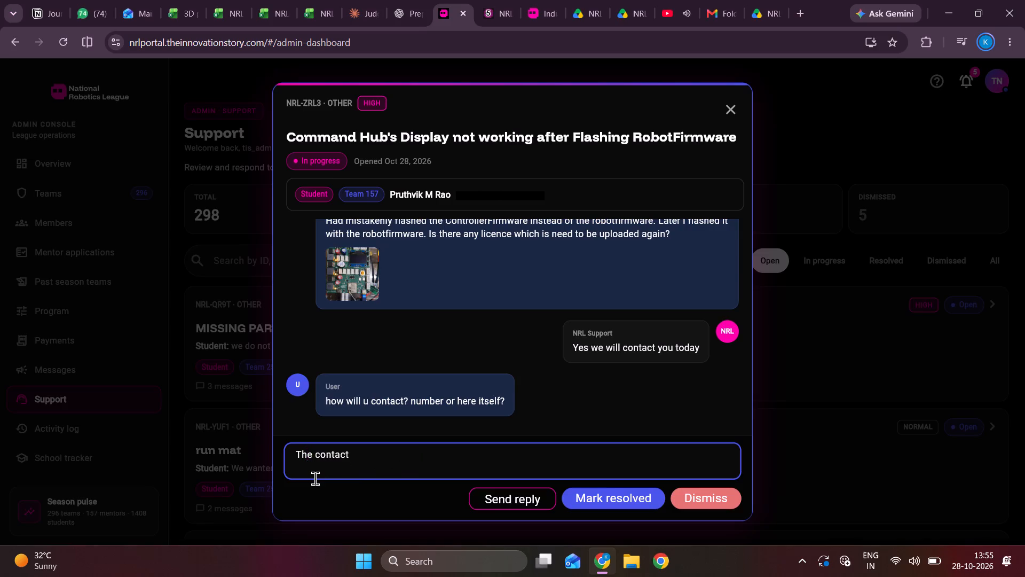
# Complete the reply to "The mentor contact that you have provided" and send it on the Team 157 command hub display ticket.
pyautogui.click(313, 460)
pyautogui.press('space')
pyautogui.write('mentor')
pyautogui.press('space')
pyautogui.press('BackSpace')
pyautogui.press('Right')
pyautogui.press('Right')
pyautogui.press('Right')
pyautogui.press('Right')
pyautogui.press('Right')
pyautogui.press('Right')
pyautogui.press('Right')
pyautogui.press('Right')
pyautogui.press('Right')
pyautogui.press('Right')
pyautogui.press('Right')
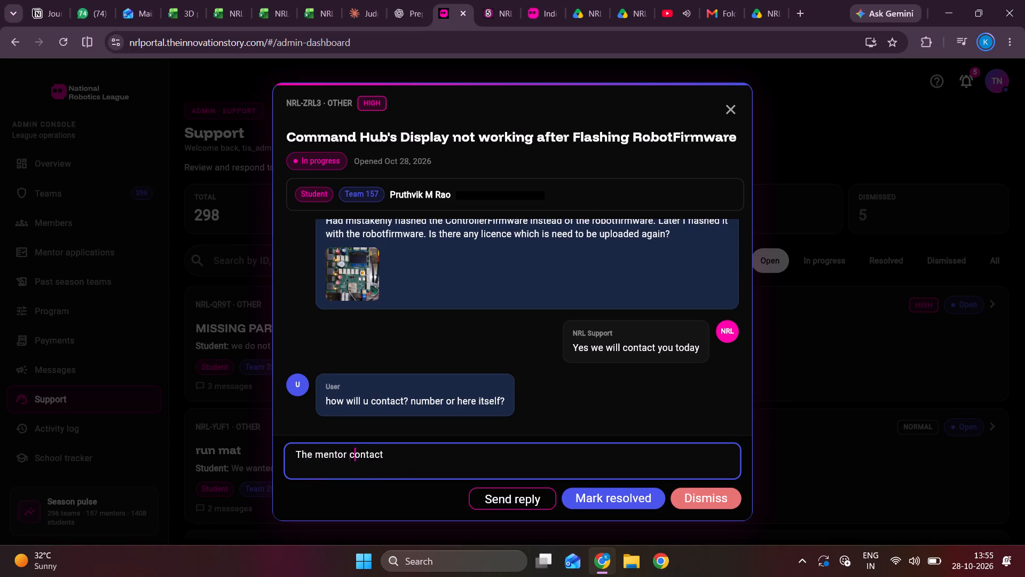
pyautogui.write('that you have provided')
pyautogui.press('Return')
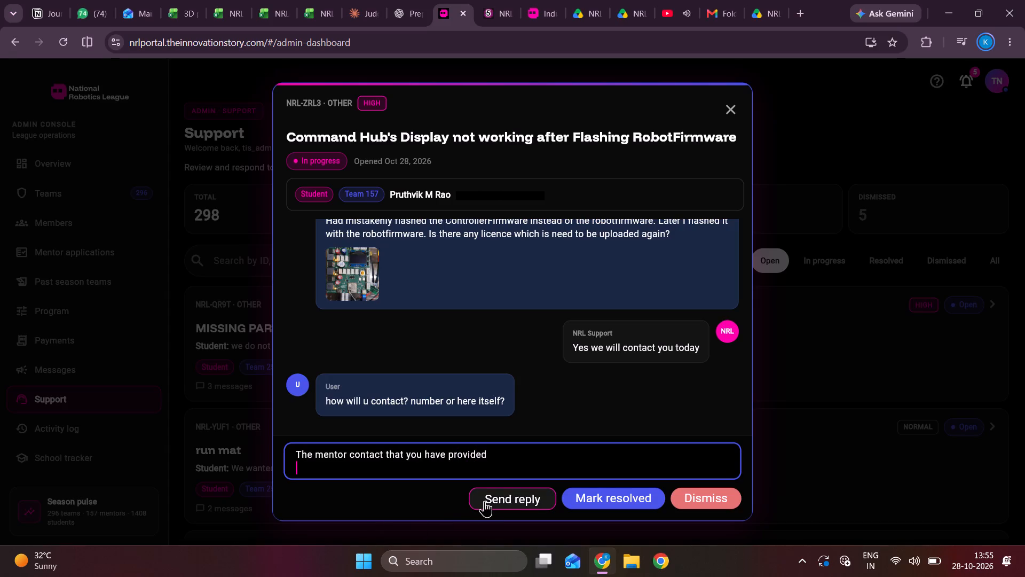
pyautogui.click(477, 501)
pyautogui.scroll(-1, 471, 388)
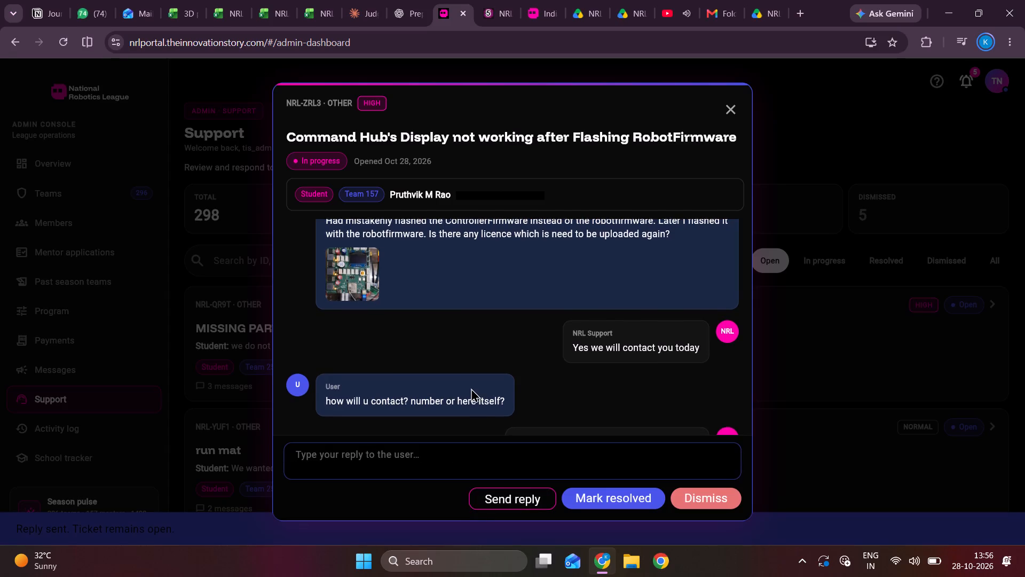
pyautogui.scroll(-1, 471, 388)
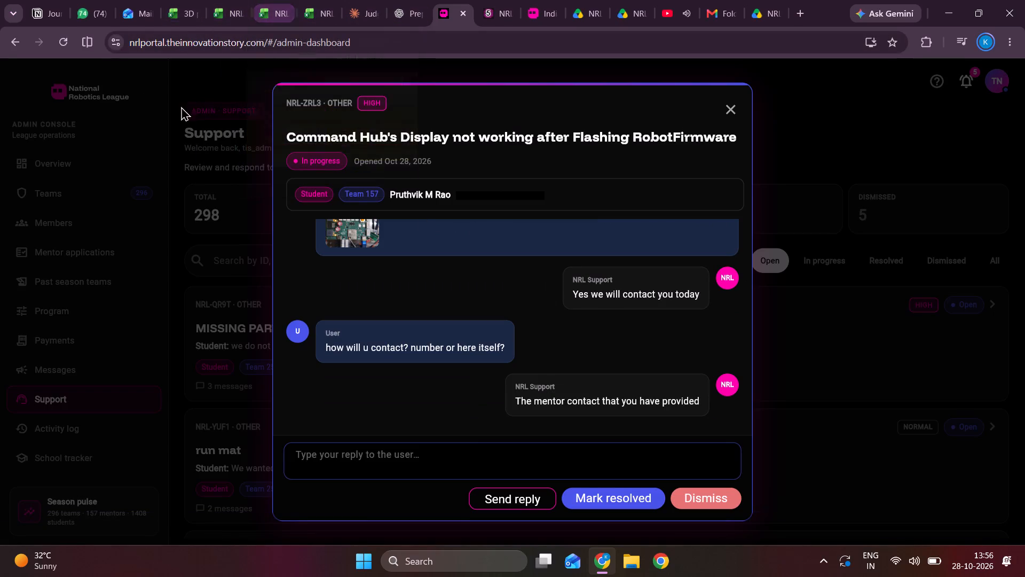
# Switch to the NRL teams problems tracker and start a new entry in cell A40.
pyautogui.click(259, 15)
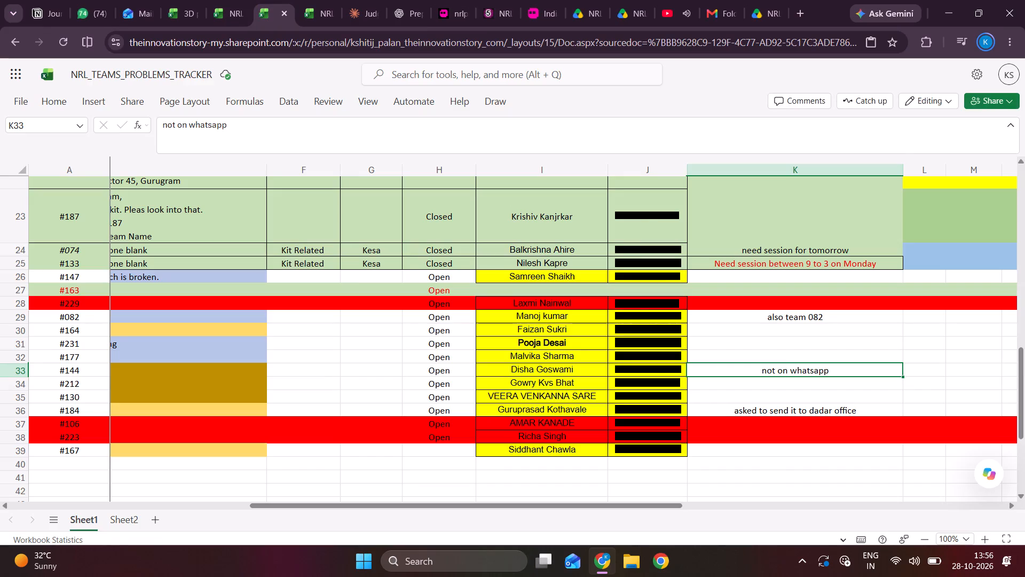
pyautogui.click(89, 459)
pyautogui.hotkey('shift', '@')
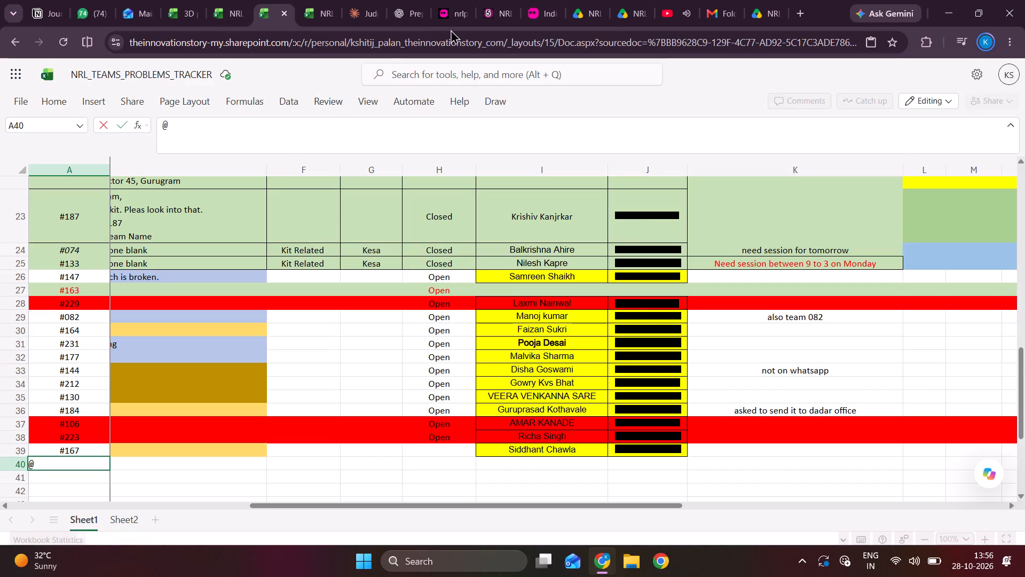
# Switch to YouTube and skip to the next video in the mix.
pyautogui.click(685, 0)
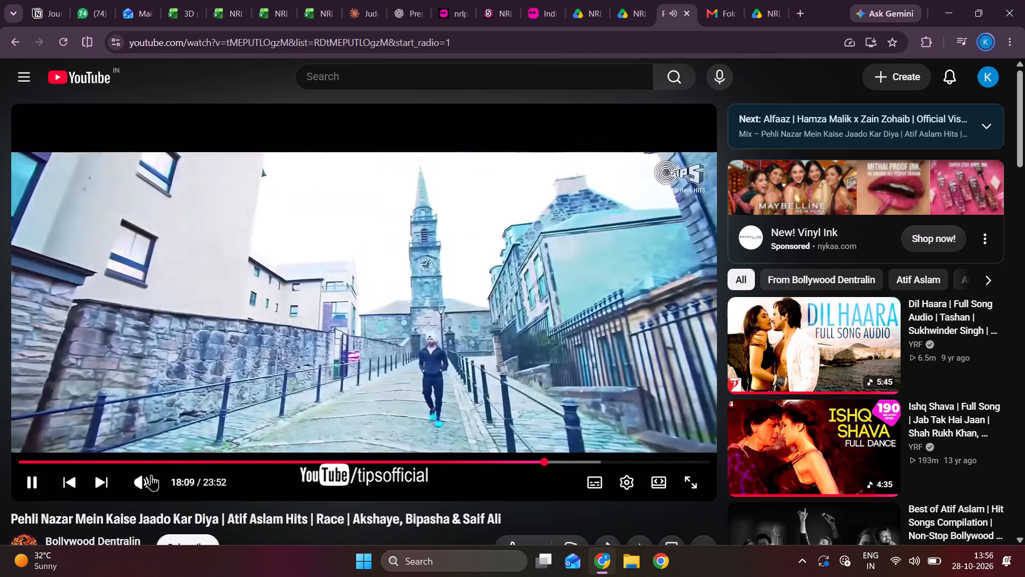
pyautogui.click(106, 481)
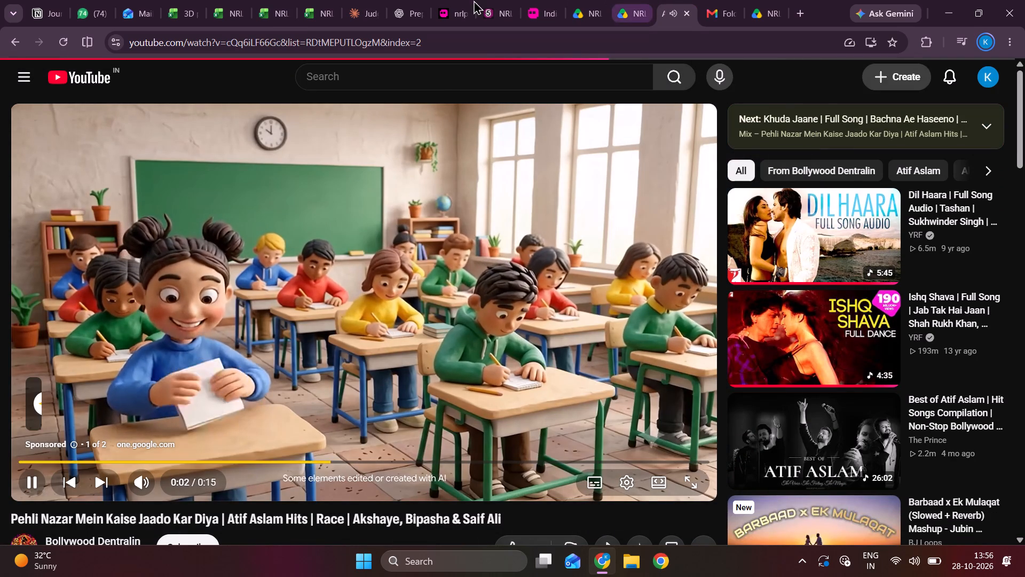
# Check the ticket's team number in the support portal and enter #157 in cell A40 of the problems tracker.
pyautogui.click(442, 1)
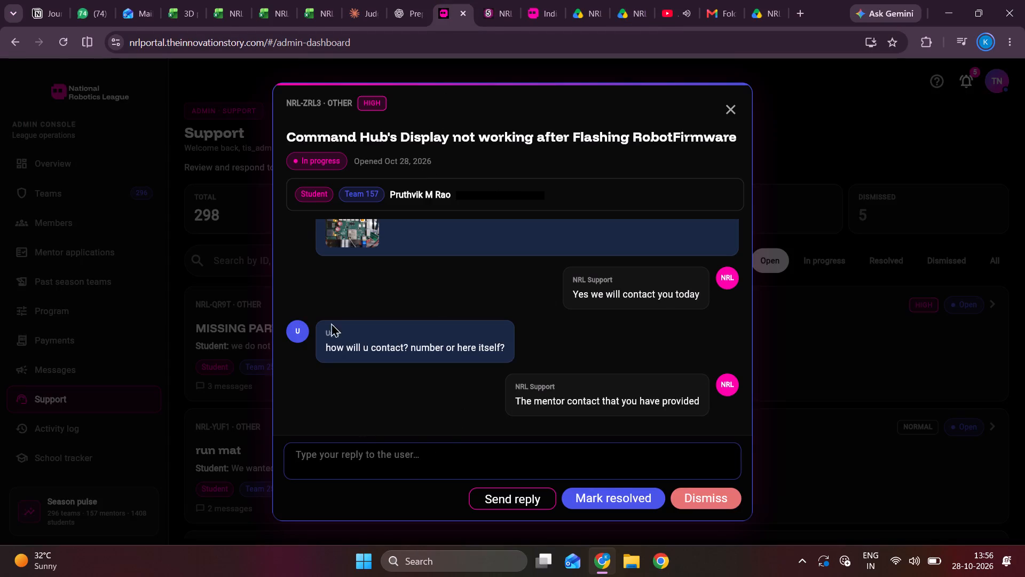
pyautogui.click(249, 0)
pyautogui.click(250, 3)
pyautogui.click(253, 4)
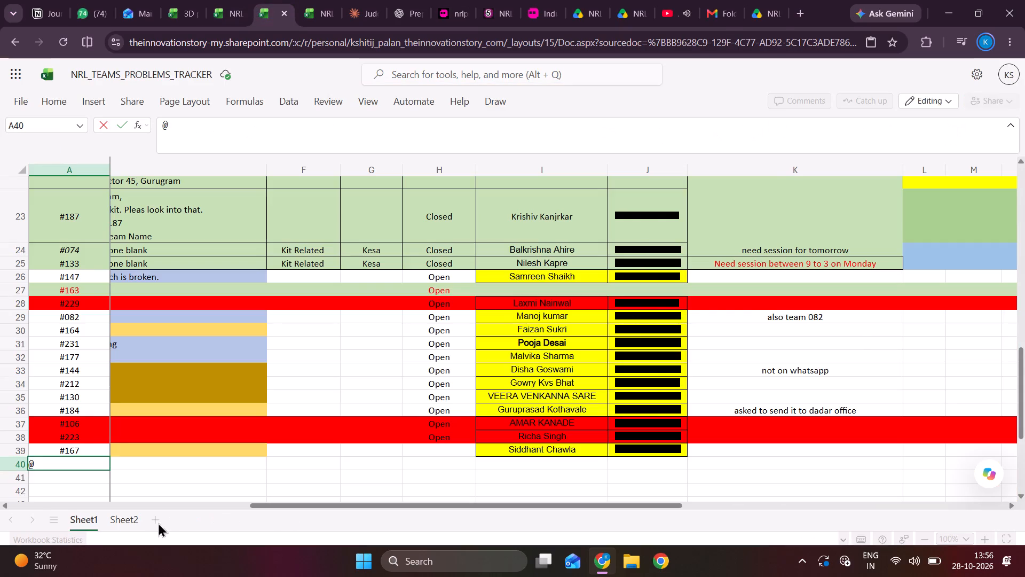
pyautogui.press('BackSpace')
pyautogui.write('#1')
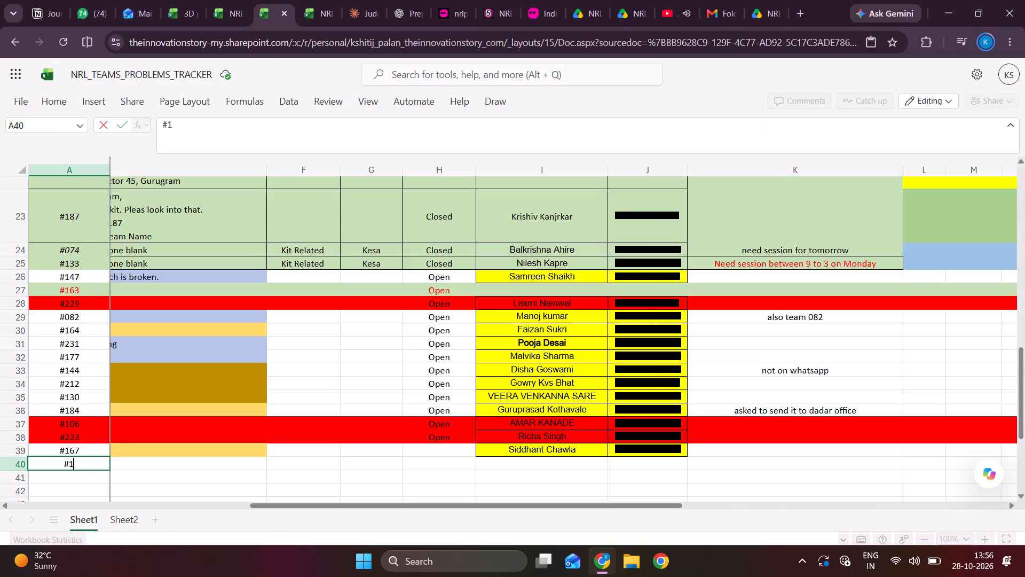
pyautogui.write('57')
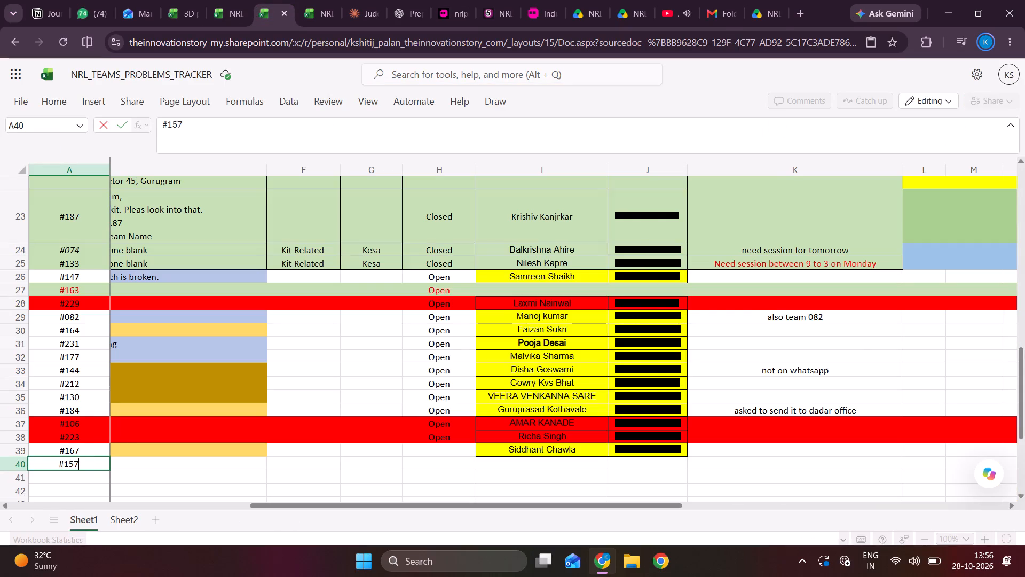
# Enter "command hub not working" as the issue for team #157 in cell E40.
pyautogui.click(514, 464)
pyautogui.click(436, 466)
pyautogui.click(219, 466)
pyautogui.hscroll(1, 219, 466)
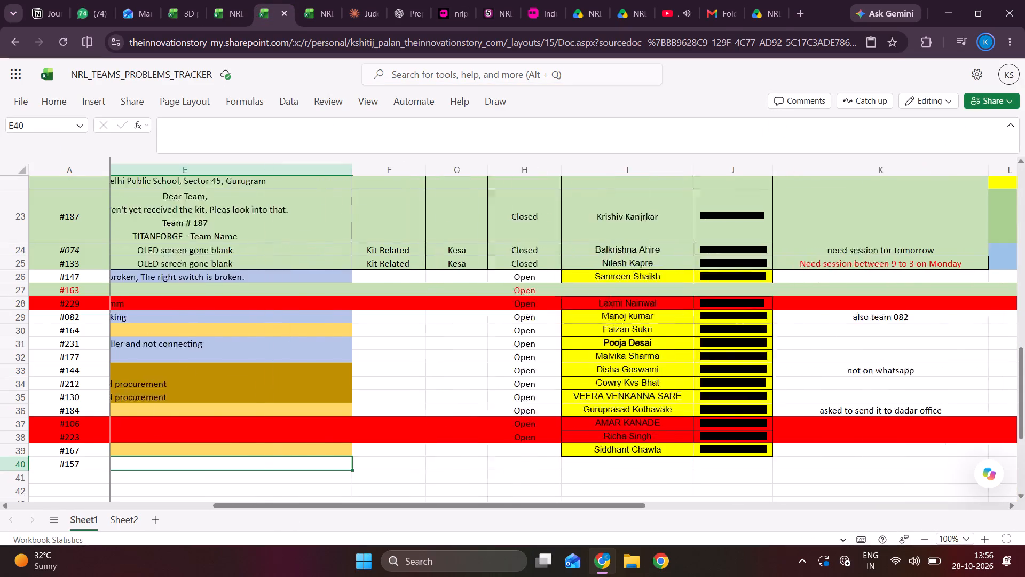
pyautogui.hscroll(3, 219, 466)
pyautogui.write('omman')
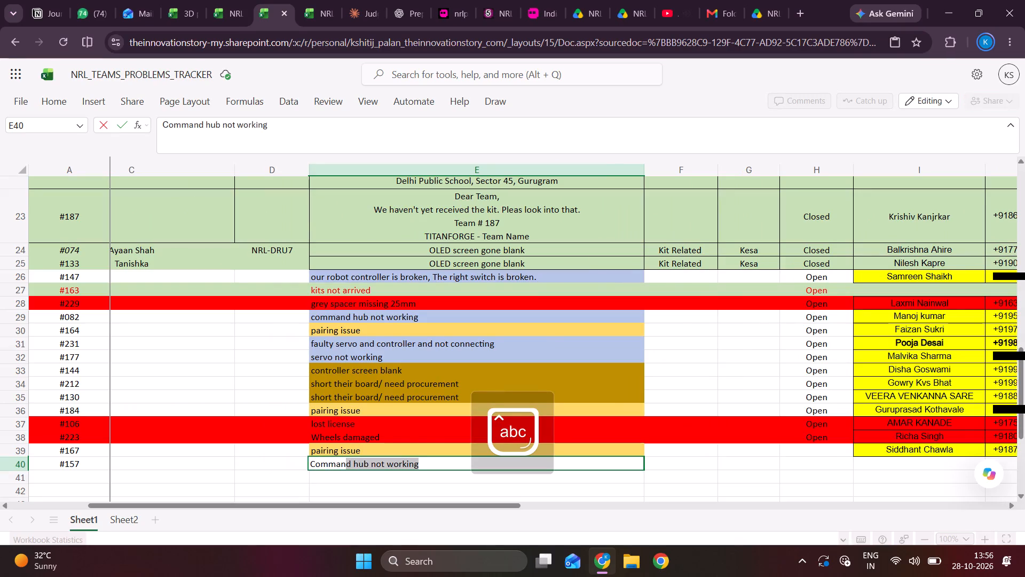
pyautogui.press('Return')
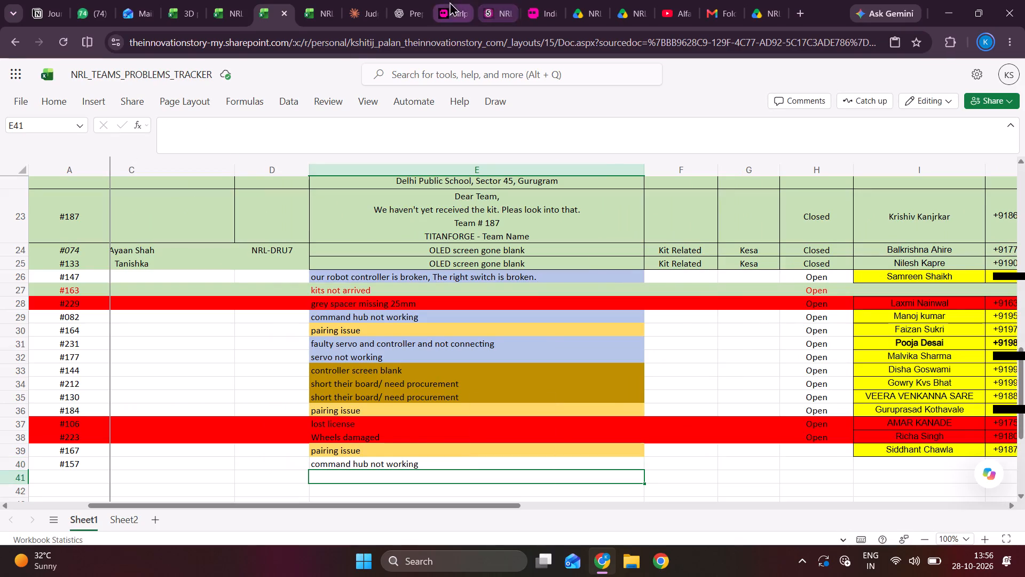
# Return to the support portal, close the Team 157 ticket and open Team 259's "run mat" ticket from the open tickets.
pyautogui.click(450, 2)
pyautogui.click(193, 274)
pyautogui.scroll(-1, 364, 377)
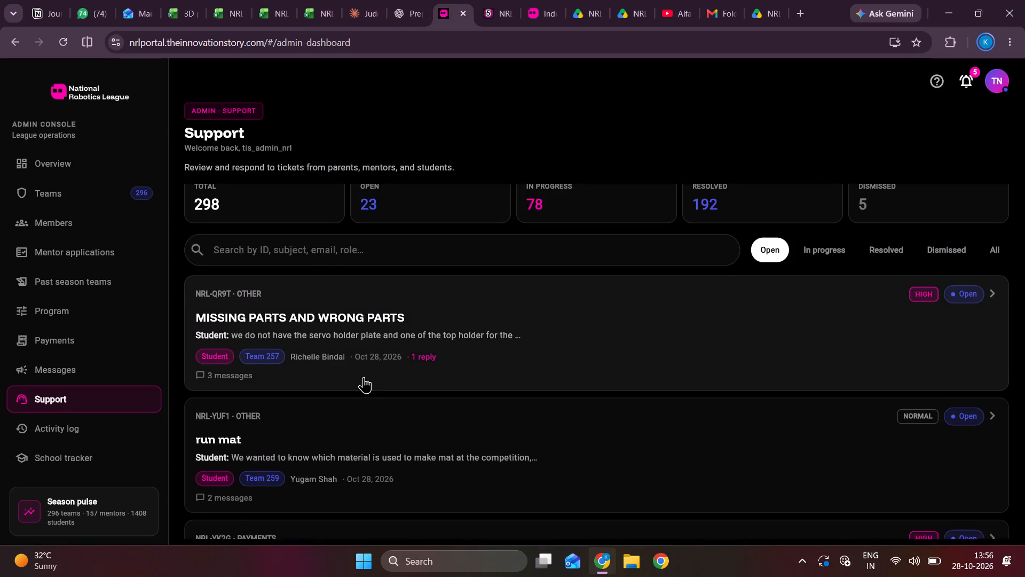
pyautogui.scroll(-2, 364, 377)
pyautogui.click(364, 377)
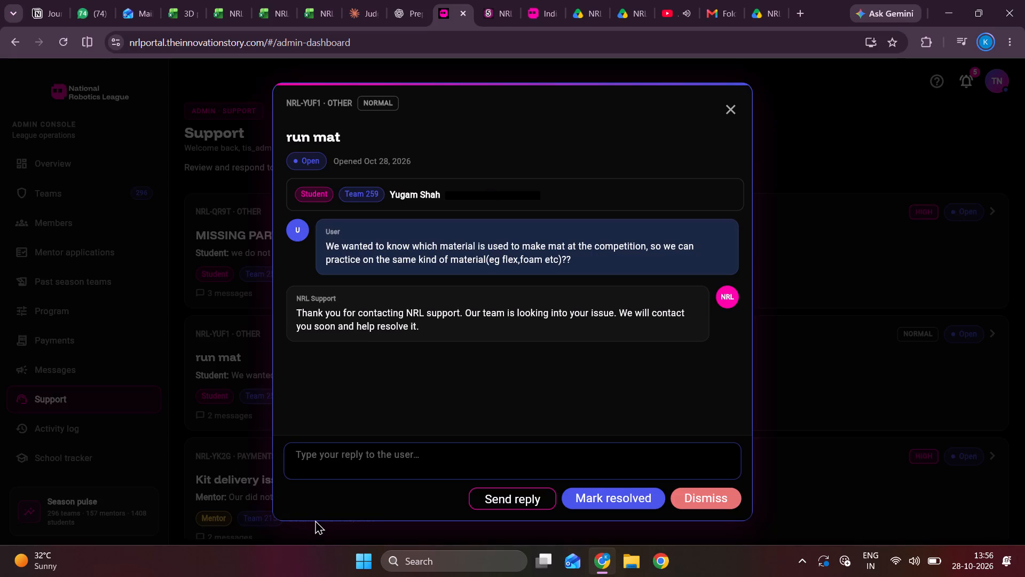
# Capture a screen snip of the area around the whole "run mat" ticket window.
pyautogui.press('shift+super+s')
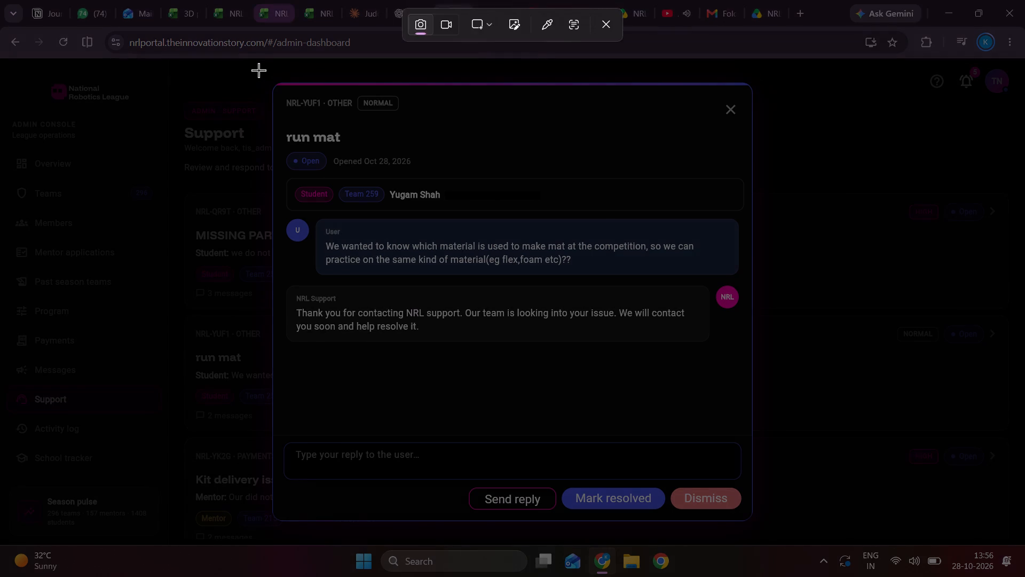
pyautogui.moveTo(258, 70); pyautogui.dragTo(810, 576)
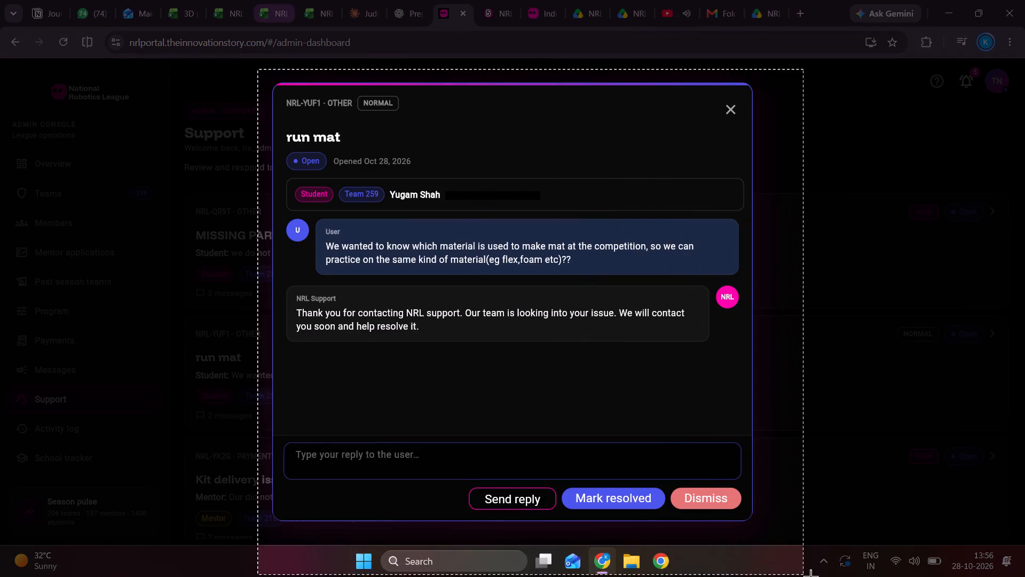
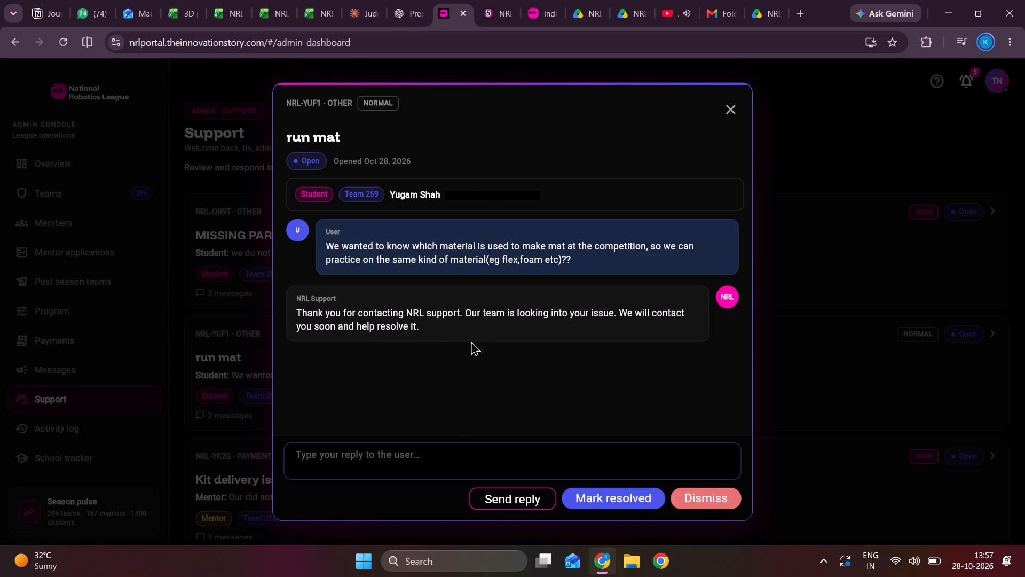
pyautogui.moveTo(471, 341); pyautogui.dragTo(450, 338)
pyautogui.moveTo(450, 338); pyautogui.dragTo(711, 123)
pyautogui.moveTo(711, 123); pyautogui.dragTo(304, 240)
# Close the "run mat" ticket and open Team 257's "MISSING PARTS AND WRONG PARTS" ticket.
pyautogui.click(208, 260)
pyautogui.click(251, 287)
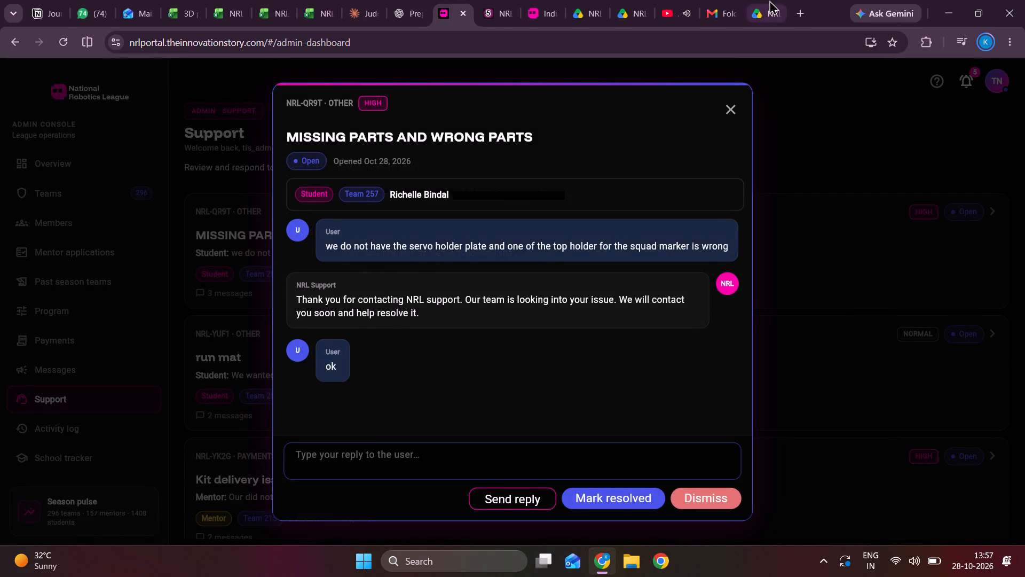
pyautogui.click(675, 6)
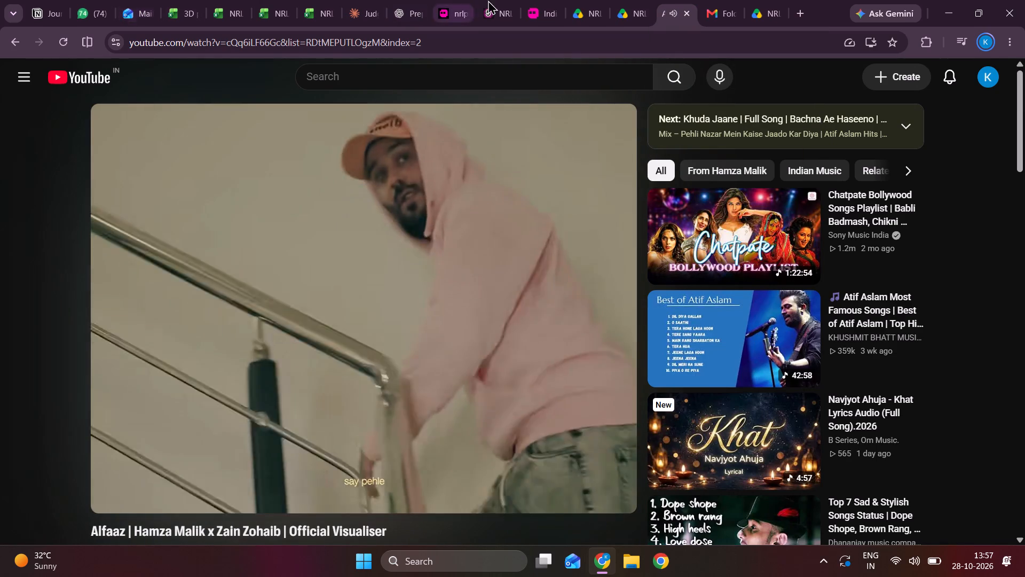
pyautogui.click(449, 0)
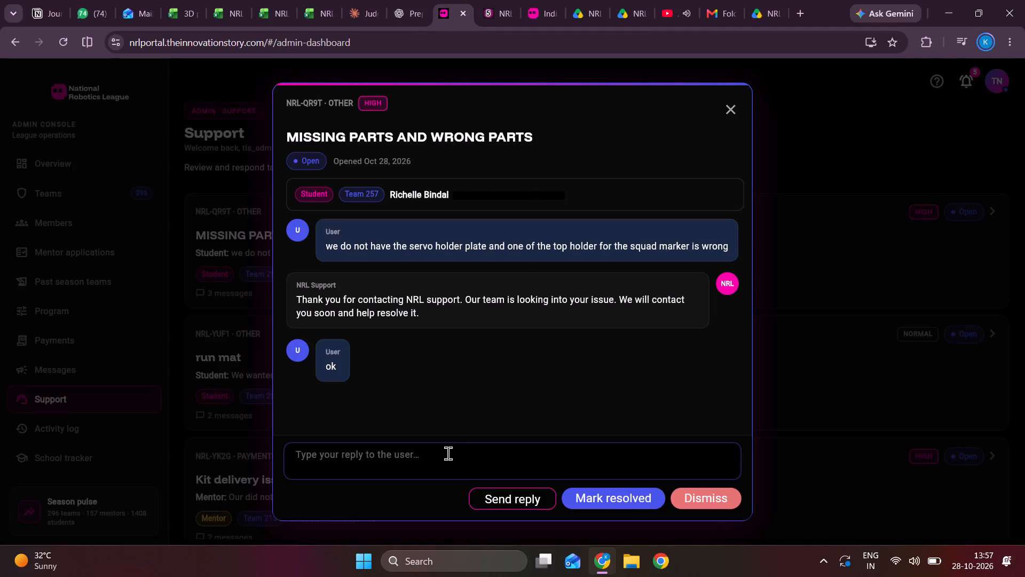
# Send the reply "We will send it to you today. Will courier it today" on Team 257's missing parts ticket.
pyautogui.press('y')
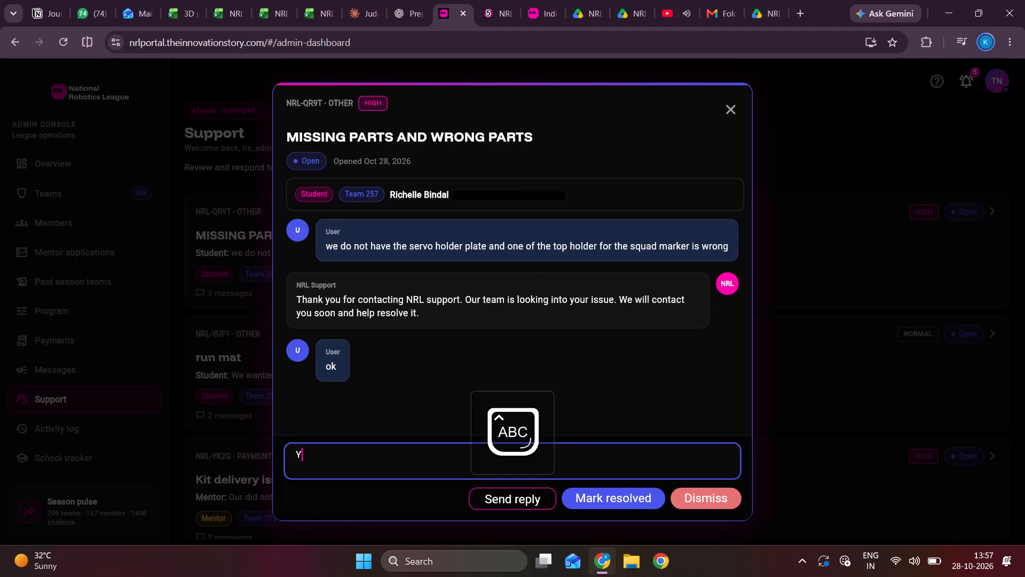
pyautogui.press('BackSpace')
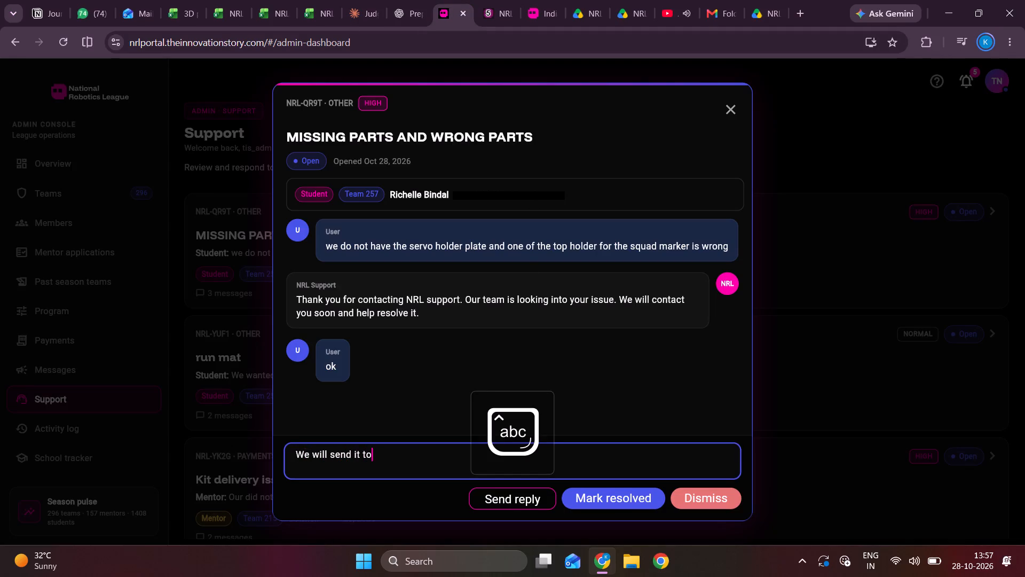
pyautogui.press('BackSpace')
pyautogui.press('BackSpace')
pyautogui.write('yoiu')
pyautogui.press('space')
pyautogui.press('BackSpace')
pyautogui.press('BackSpace')
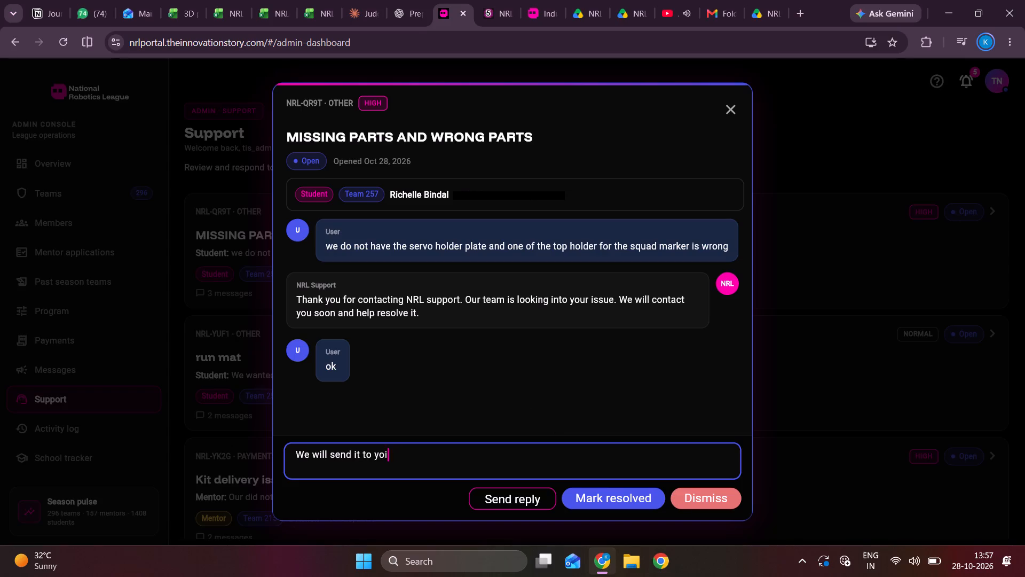
pyautogui.press('BackSpace')
pyautogui.write('u today')
pyautogui.write('ill corui')
pyautogui.press('BackSpace')
pyautogui.press('BackSpace')
pyautogui.press('BackSpace')
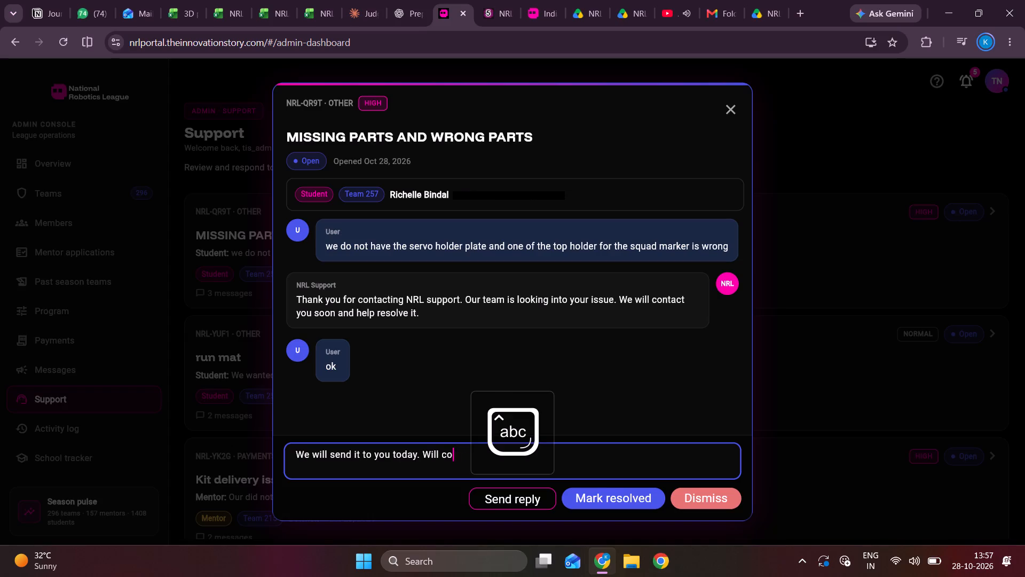
pyautogui.write('urier it today')
pyautogui.press('Return')
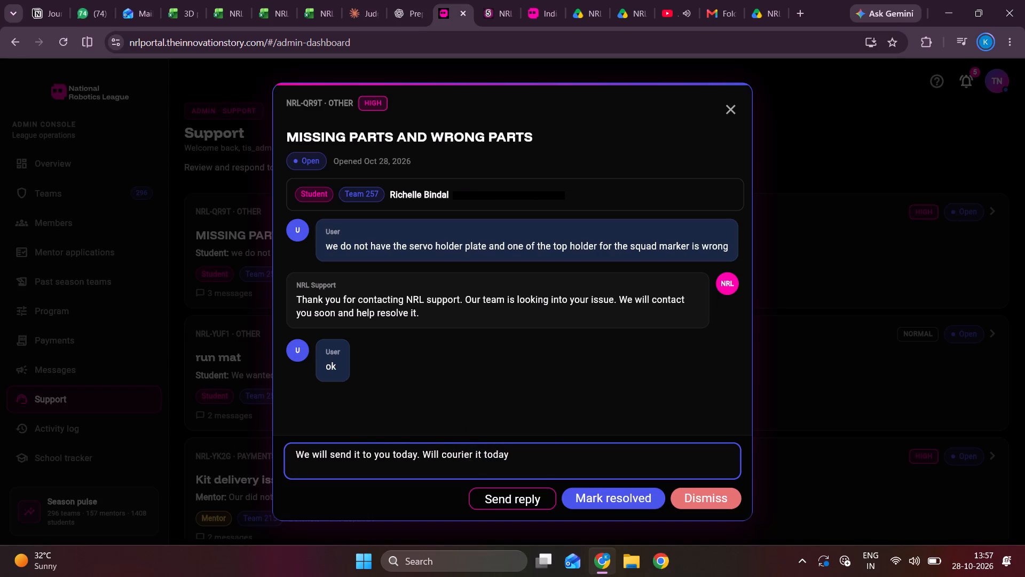
pyautogui.press('Return')
pyautogui.click(516, 506)
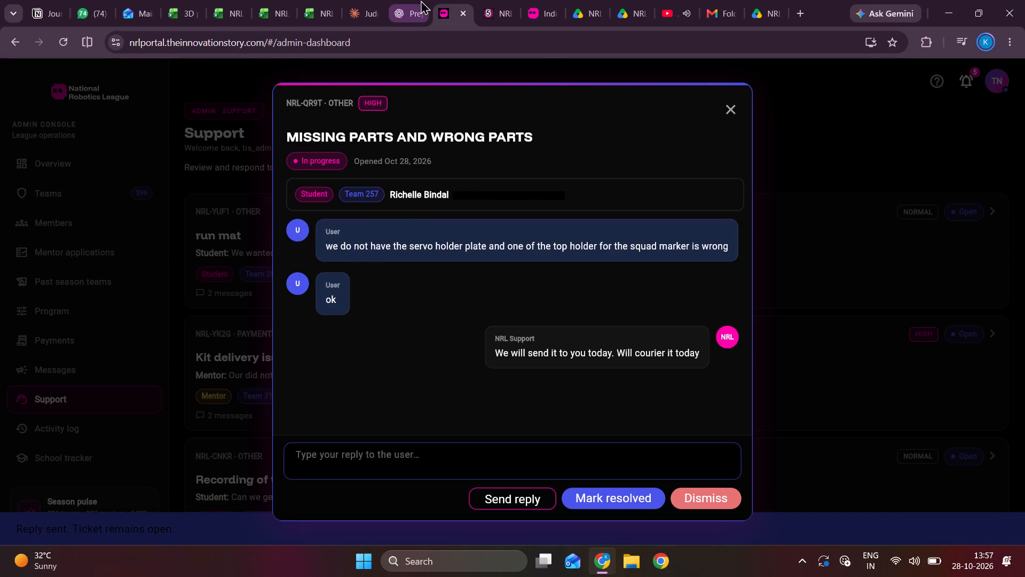
# Read the ticket's reported parts and enter "Servo holder plate and squad marker holder" in cell E41 of the problems tracker.
pyautogui.moveTo(412, 249); pyautogui.dragTo(496, 248)
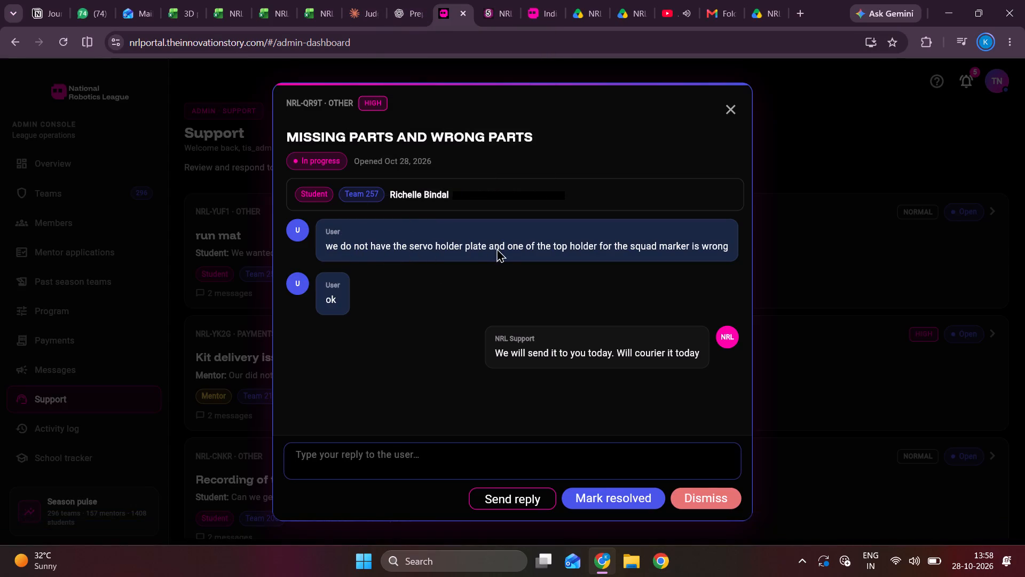
pyautogui.moveTo(496, 248); pyautogui.dragTo(497, 250)
pyautogui.click(276, 3)
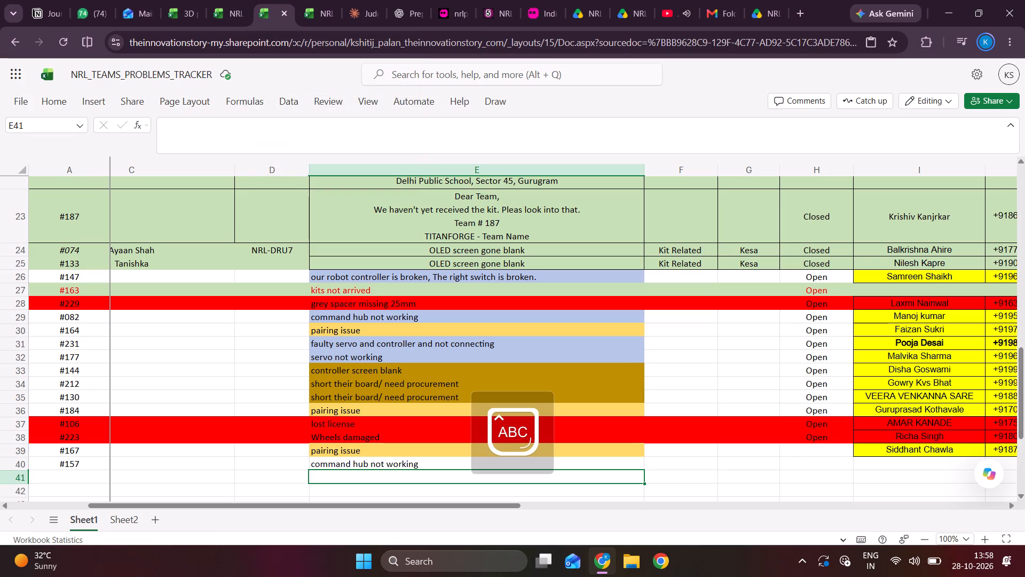
pyautogui.write('ervo holder plate and')
pyautogui.press('space')
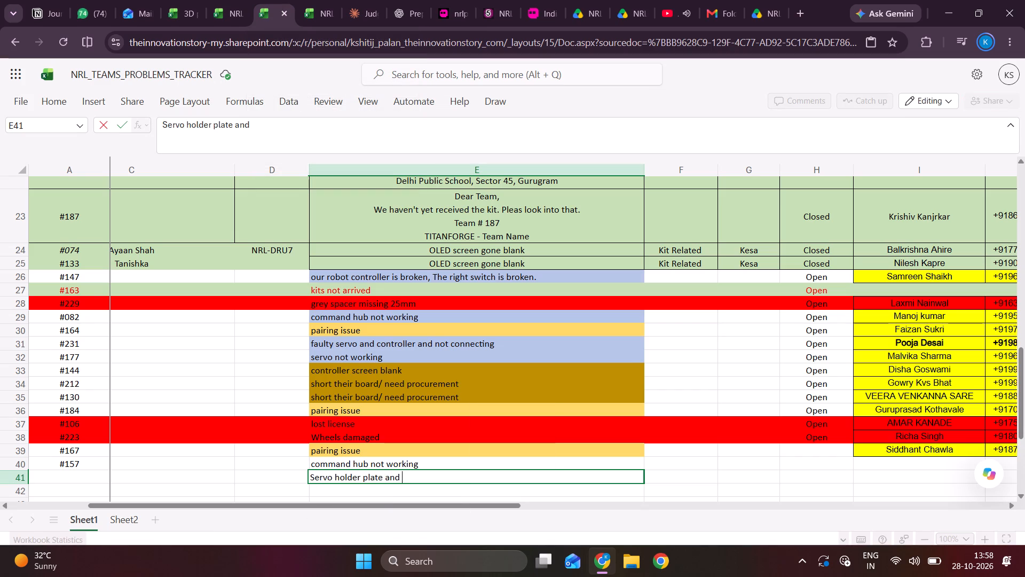
pyautogui.write('squad marker')
pyautogui.press('space')
pyautogui.write('holdwr')
pyautogui.press('BackSpace')
pyautogui.press('BackSpace')
pyautogui.write('er')
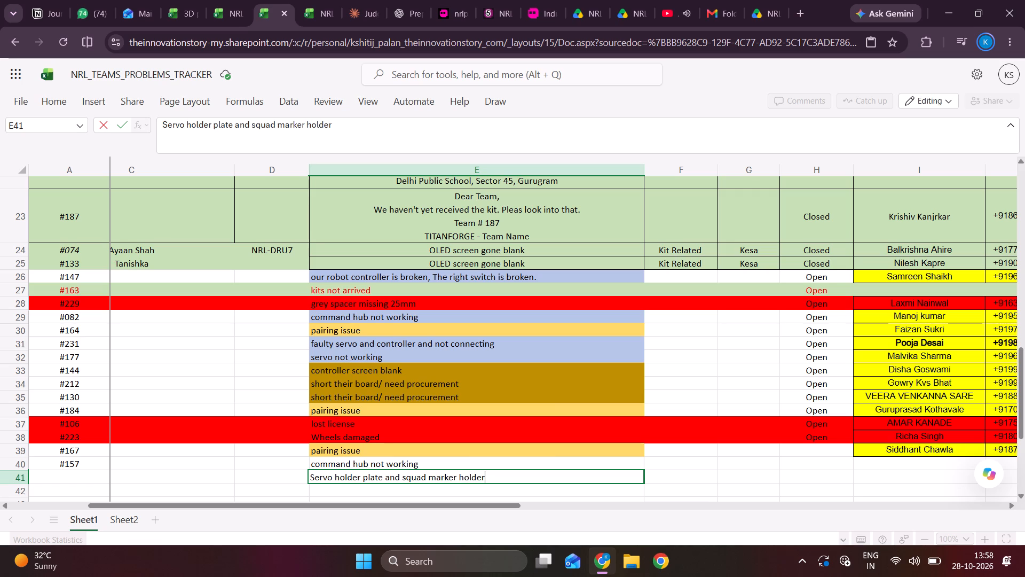
# Check the ticket's team number in the support portal and enter #257 in cell A41 of the problems tracker.
pyautogui.click(454, 2)
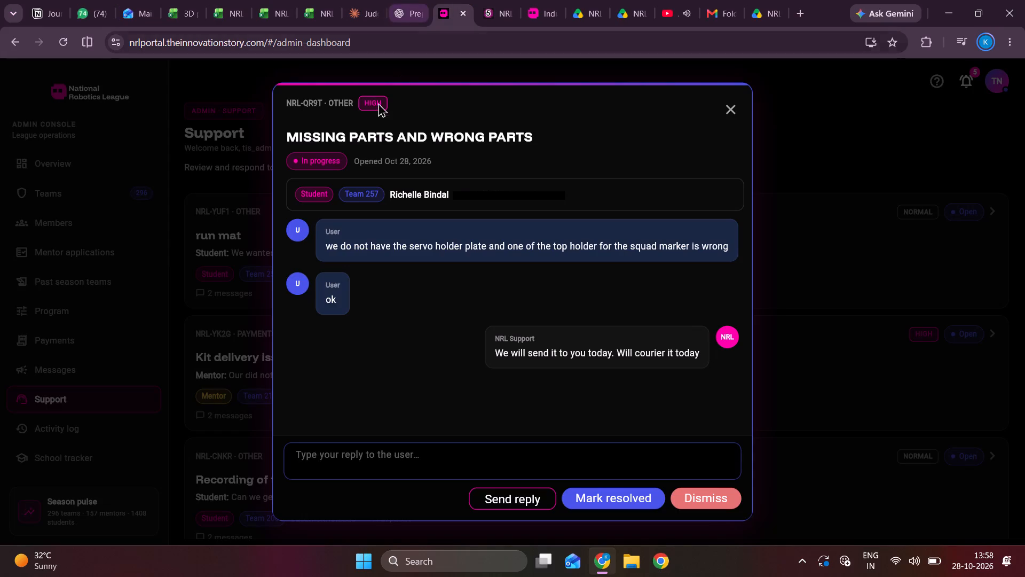
pyautogui.click(297, 0)
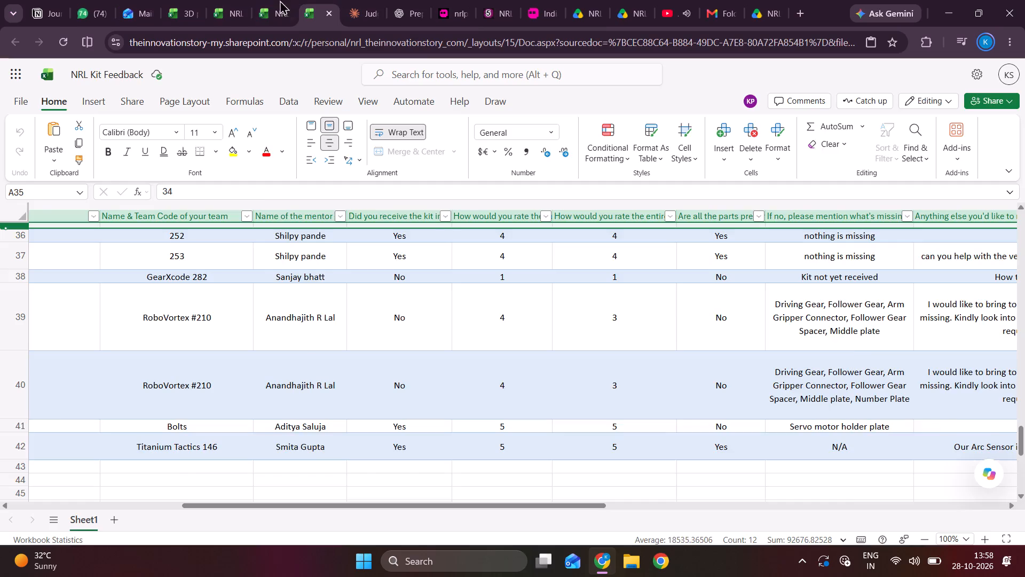
pyautogui.click(275, 0)
pyautogui.click(85, 475)
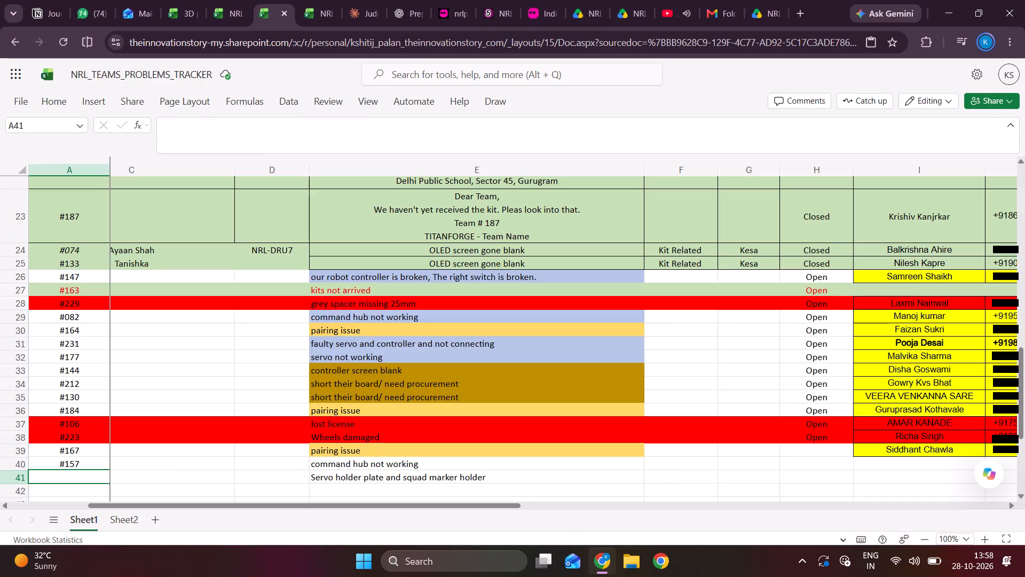
pyautogui.hotkey('shift', '@')
pyautogui.press('BackSpace')
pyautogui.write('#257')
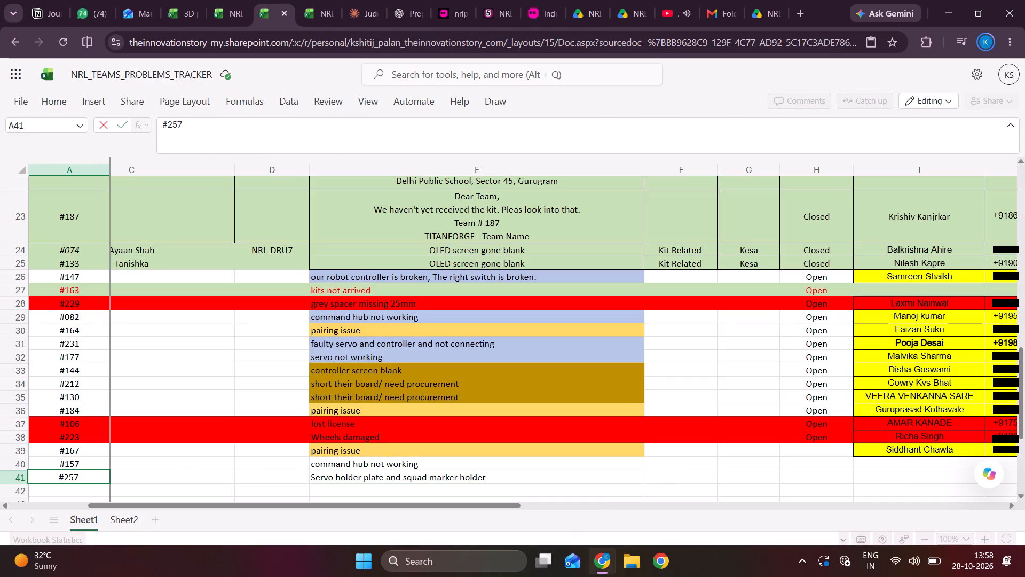
# Review the tracker's open team rows across the issue, status, contact and remarks columns.
pyautogui.click(210, 461)
pyautogui.scroll(-1, 210, 461)
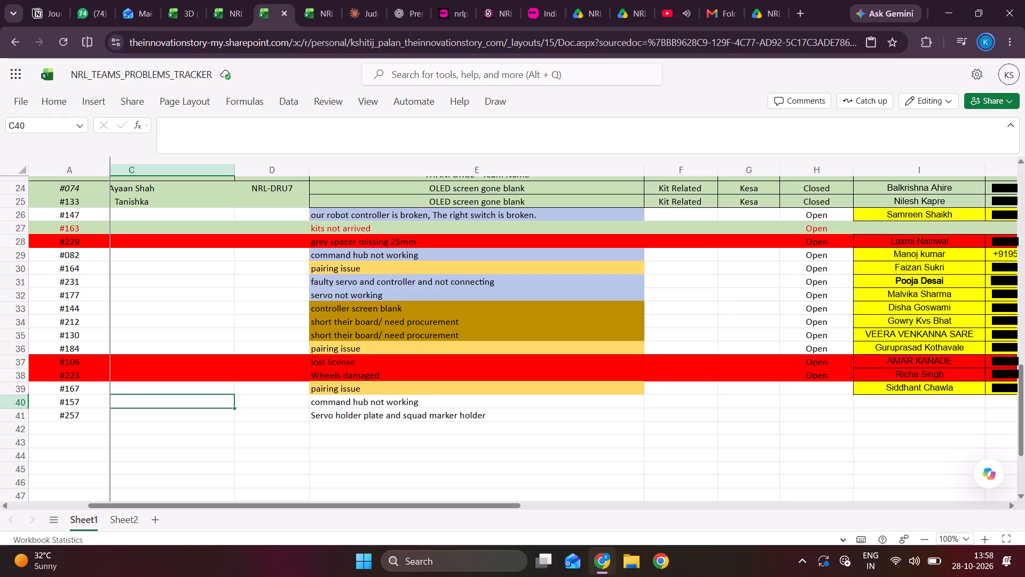
pyautogui.hscroll(-1, 430, 478)
pyautogui.scroll(1, 430, 478)
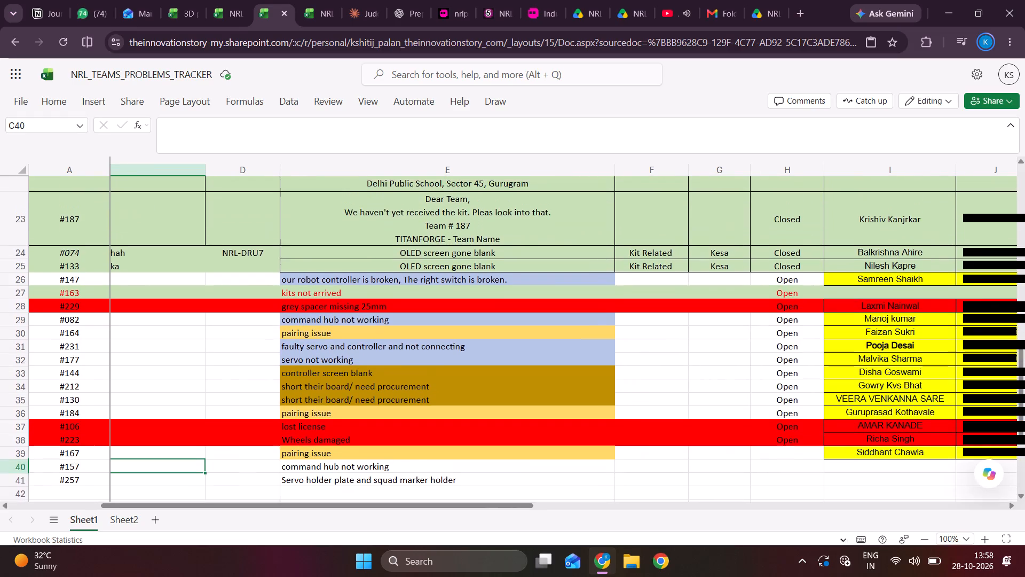
pyautogui.scroll(1, 430, 478)
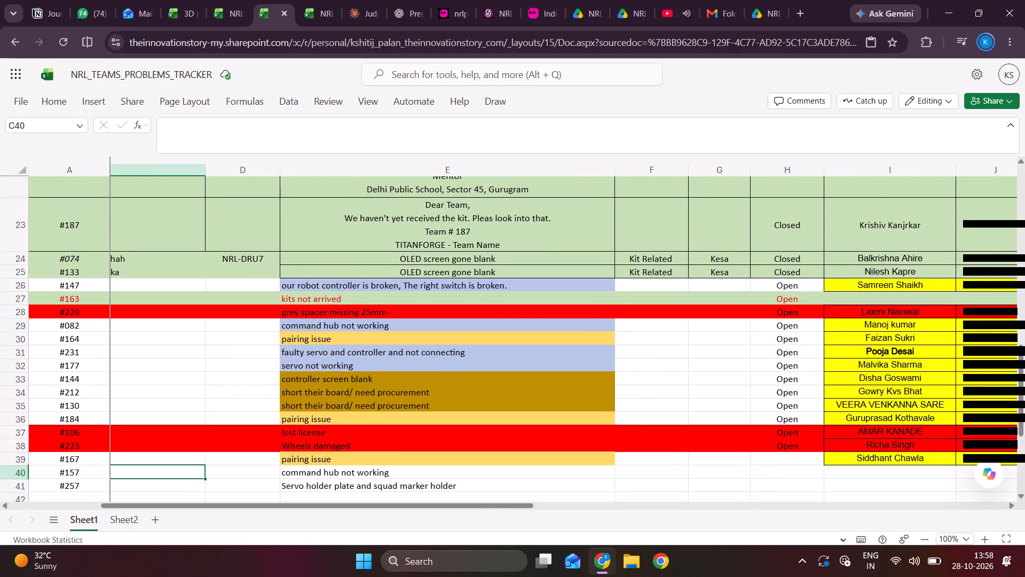
pyautogui.hscroll(-1, 446, 363)
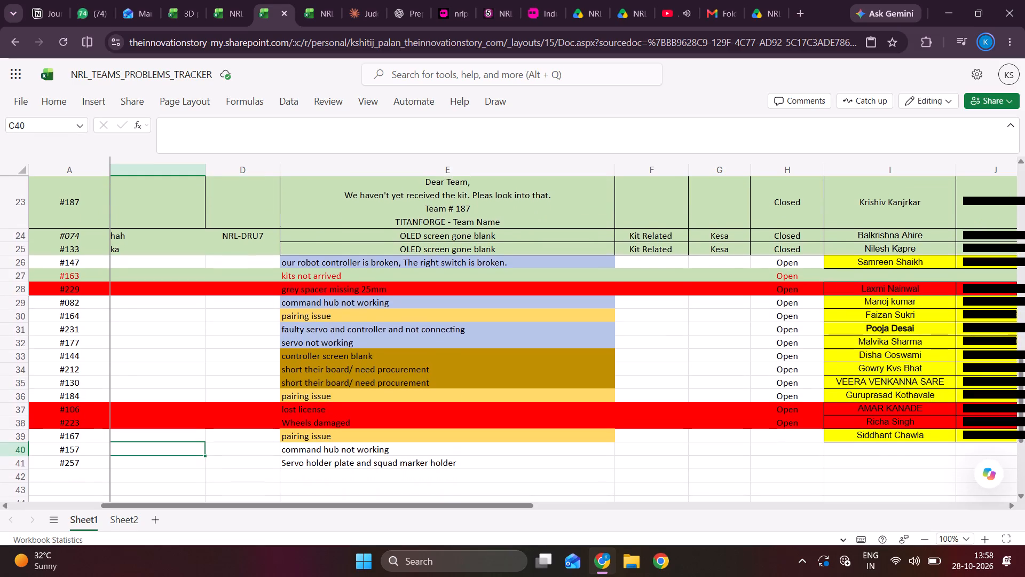
pyautogui.hscroll(-4, 446, 363)
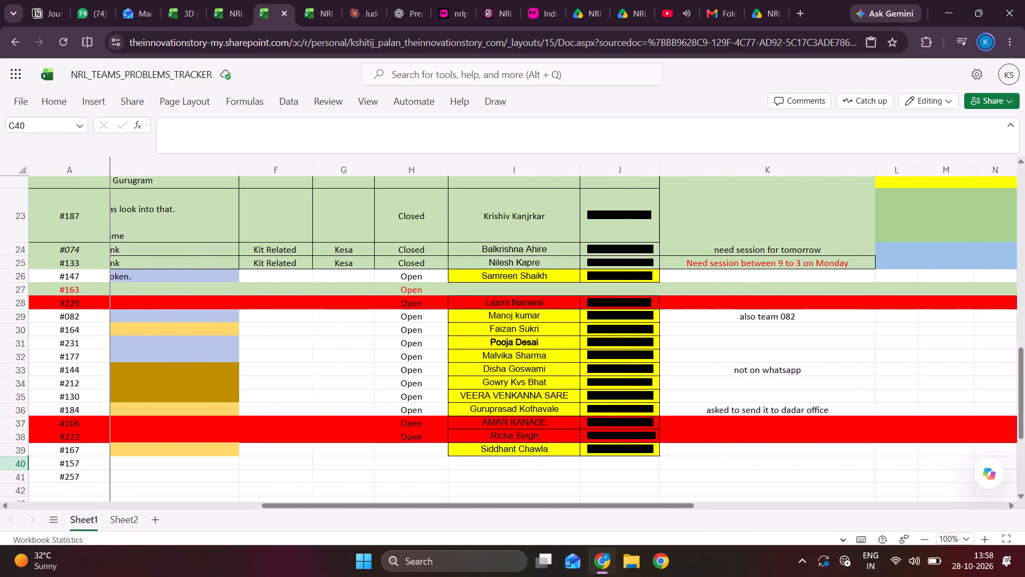
pyautogui.hscroll(1, 446, 363)
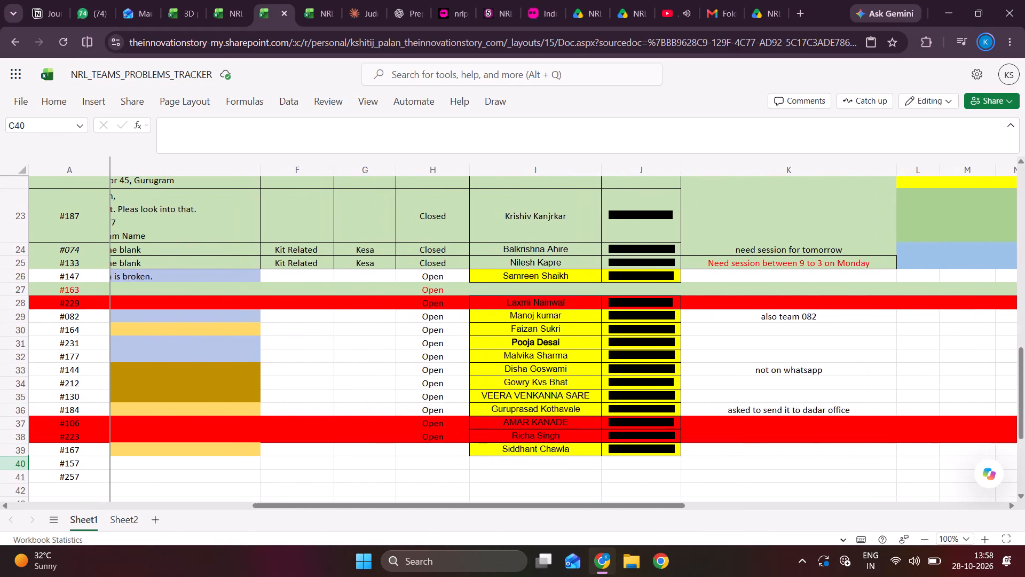
# Select the entire row 34 for team #212 in the problems tracker.
pyautogui.click(115, 369)
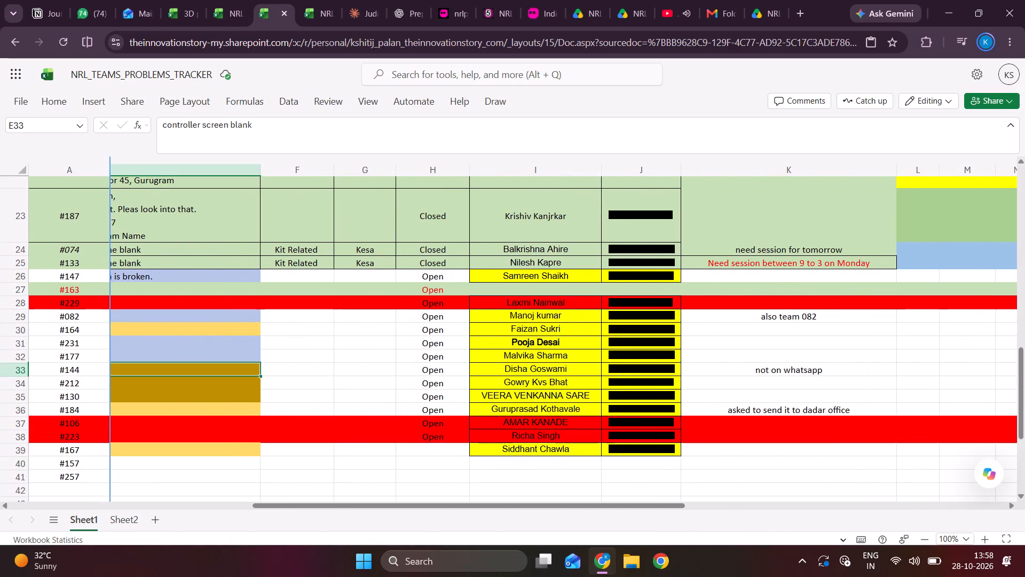
pyautogui.click(102, 367)
pyautogui.click(98, 378)
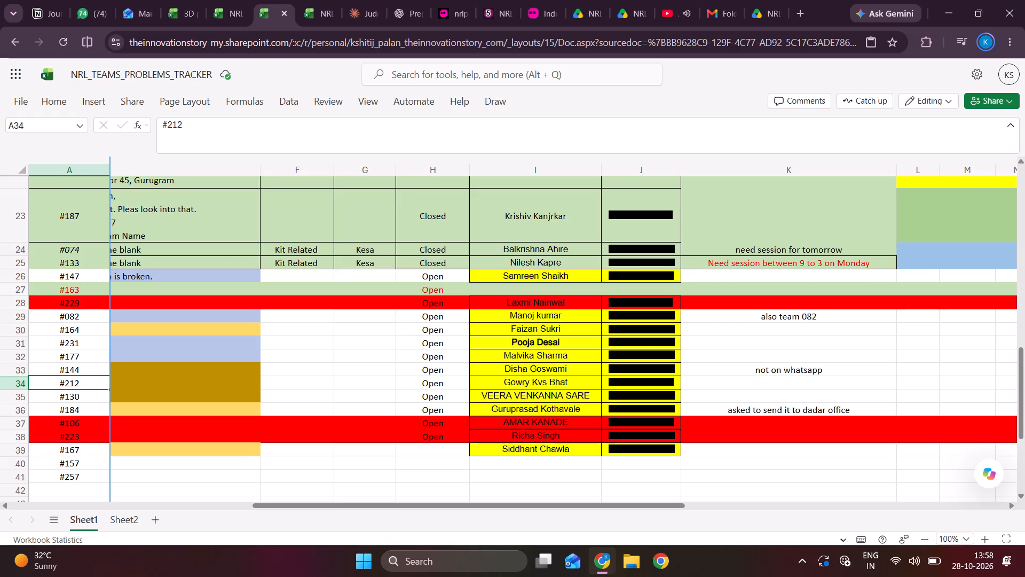
pyautogui.click(18, 383)
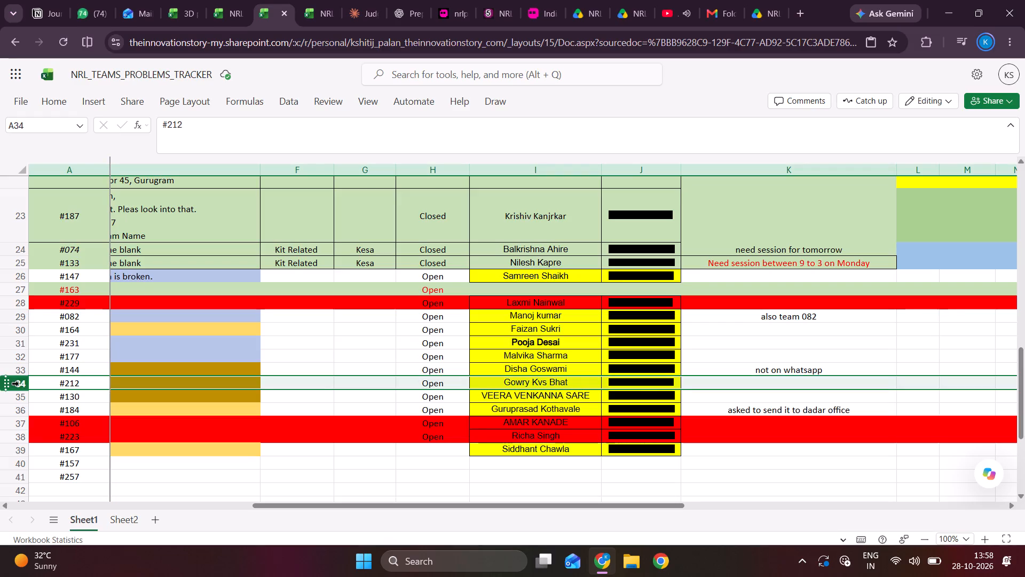
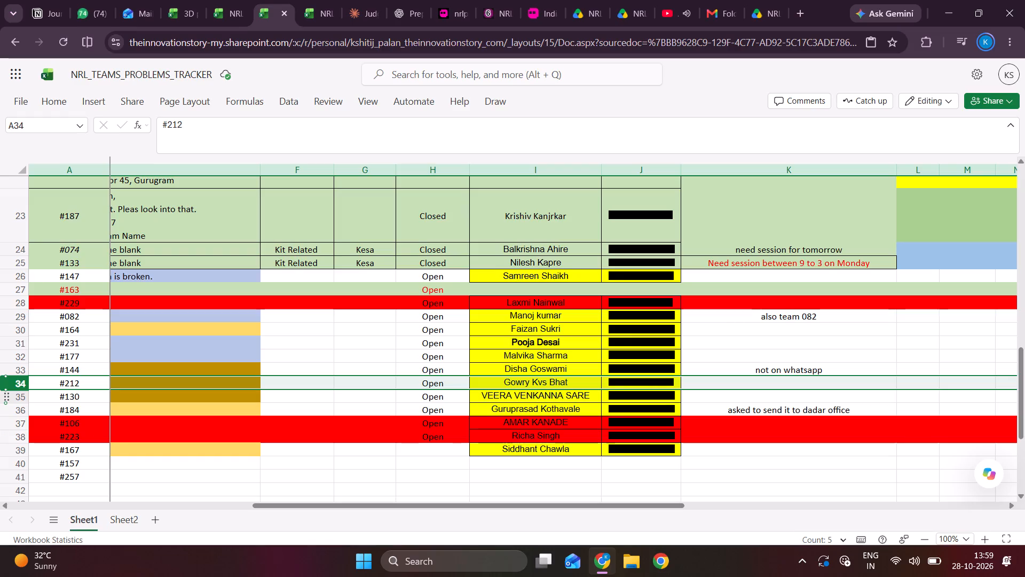
# Go through the tracker rows for teams #130, #184 and #106 one at a time to review their entries.
pyautogui.click(17, 399)
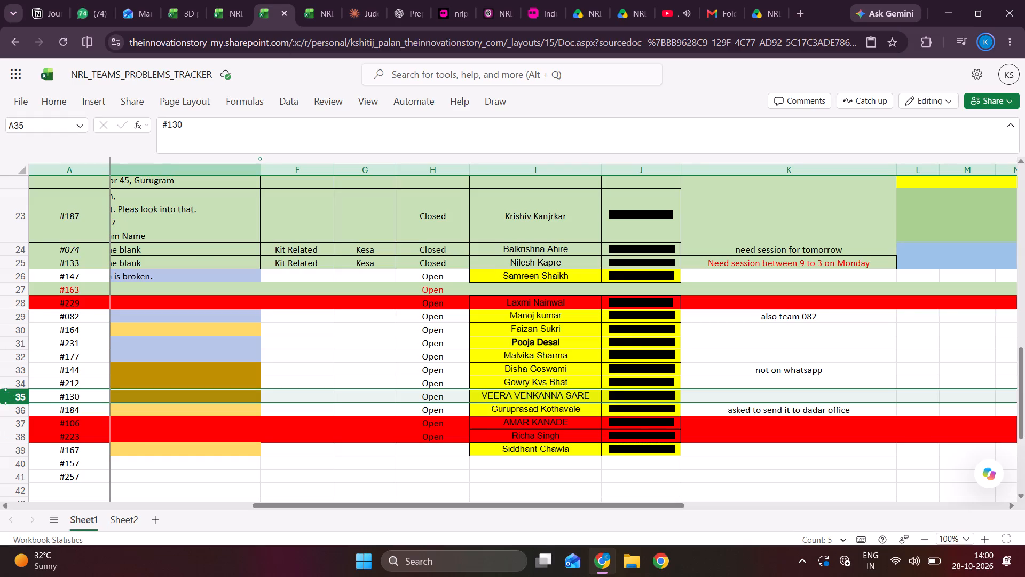
pyautogui.doubleClick(15, 408)
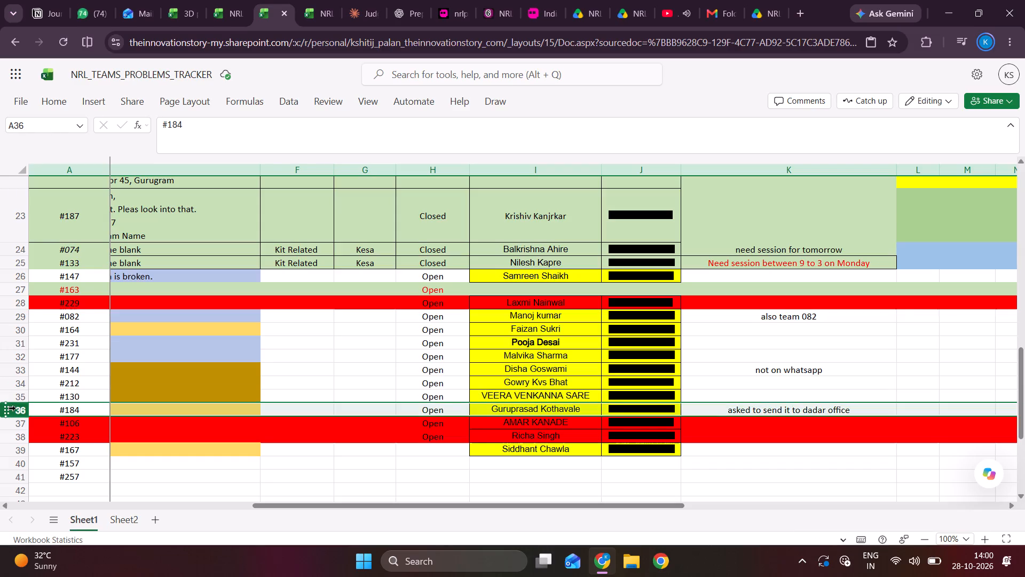
pyautogui.click(18, 424)
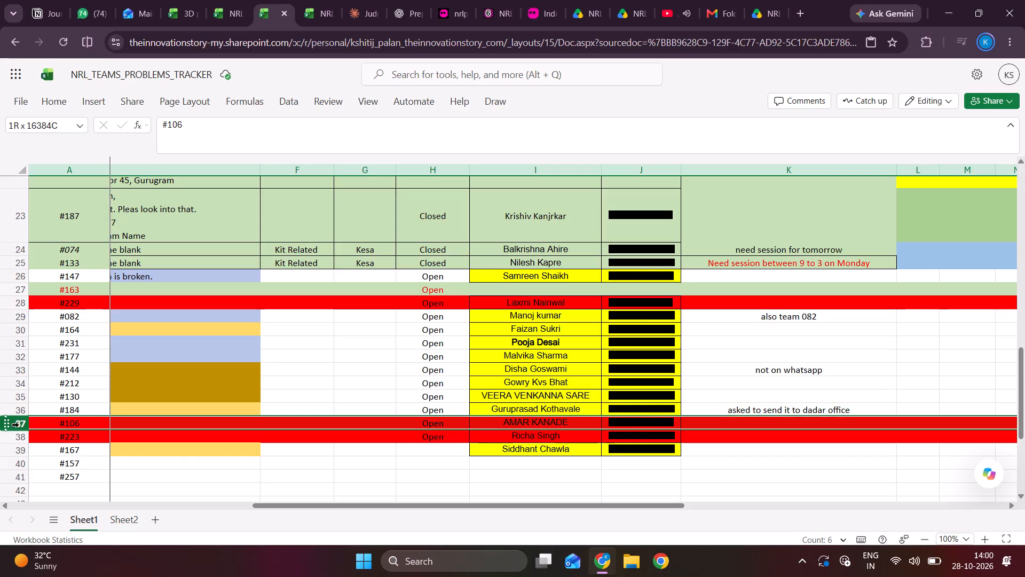
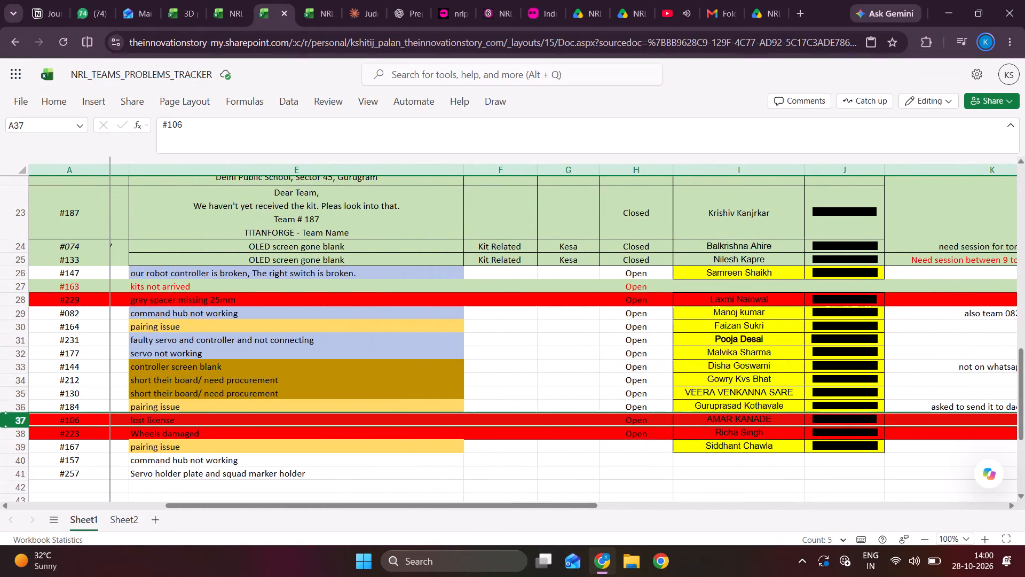
# In the NRL_2026_KIT_DISPATCH workbook, find team number 157 (Circuit Survivors) and copy its mentor name and contact number.
pyautogui.click(221, 1)
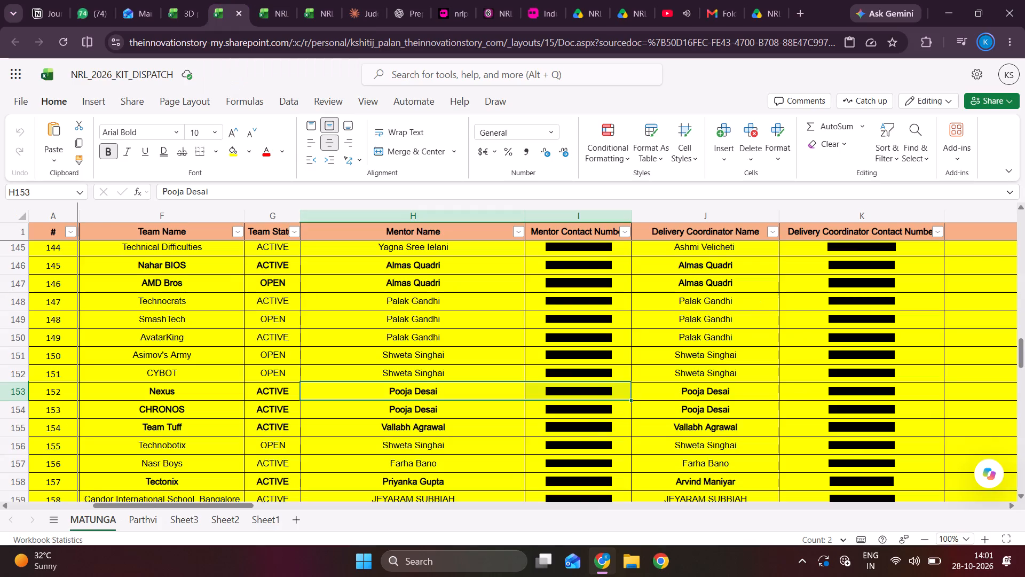
pyautogui.hotkey('ctrl', 'f')
pyautogui.write('157')
pyautogui.press('Return')
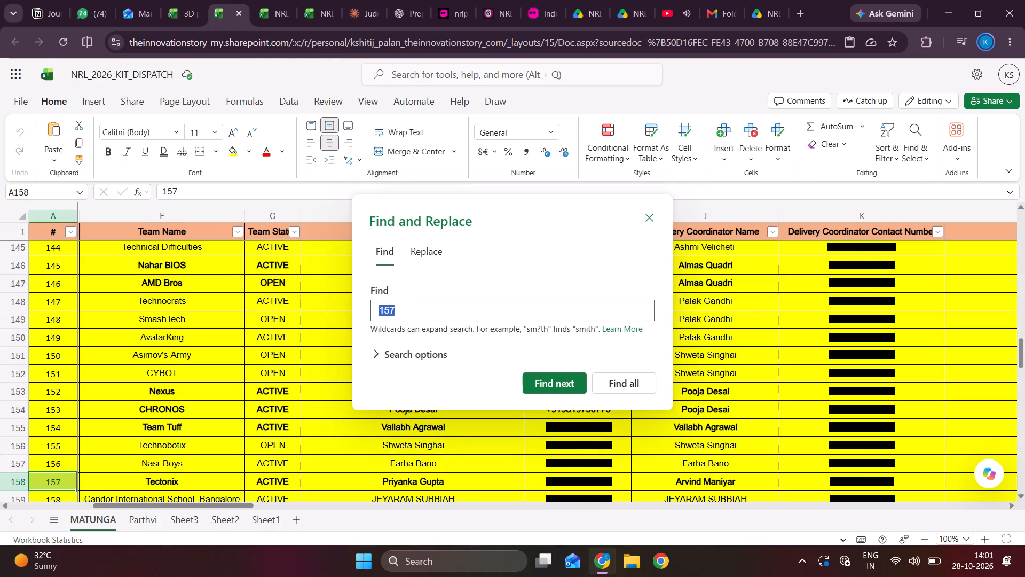
pyautogui.press('Return')
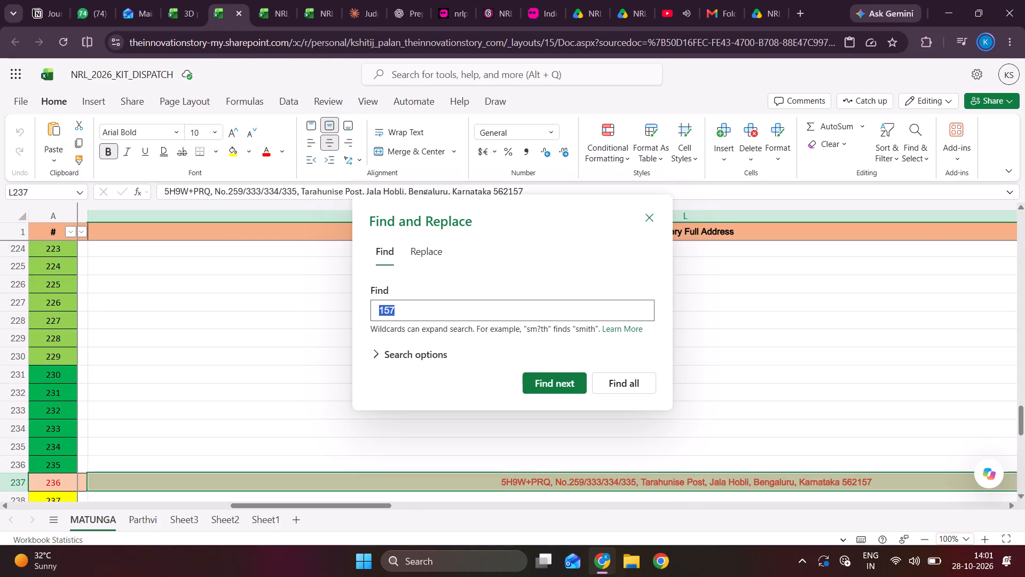
pyautogui.press('Return')
pyautogui.press('Return')
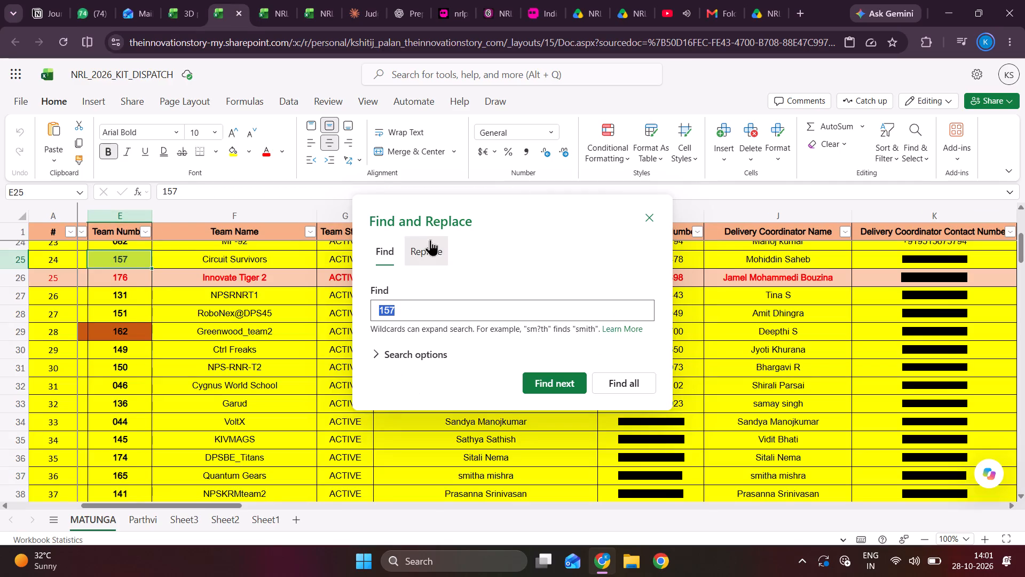
pyautogui.moveTo(430, 228); pyautogui.dragTo(372, 354)
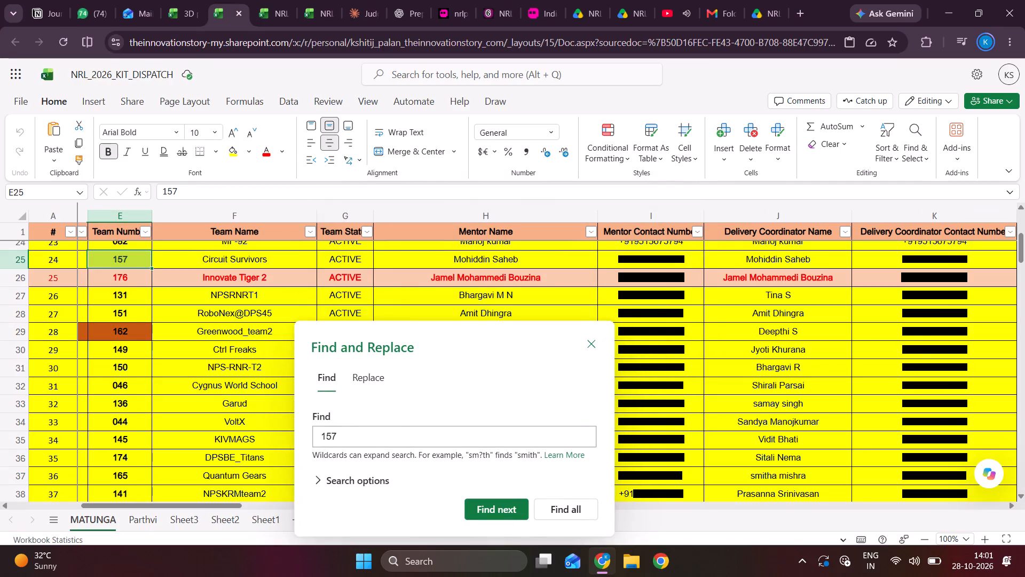
pyautogui.moveTo(557, 257); pyautogui.dragTo(631, 263)
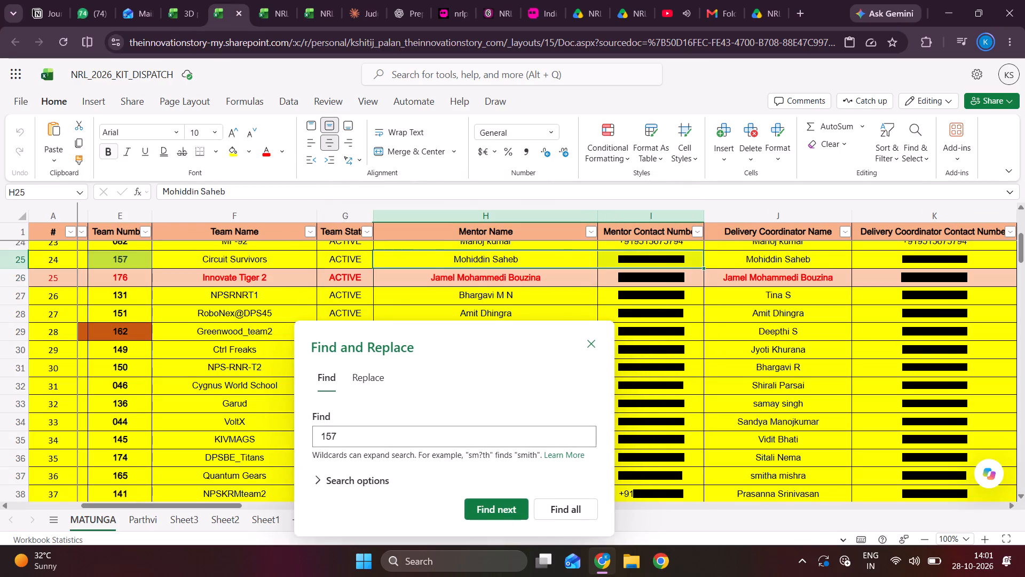
pyautogui.hotkey('ctrl', 'c')
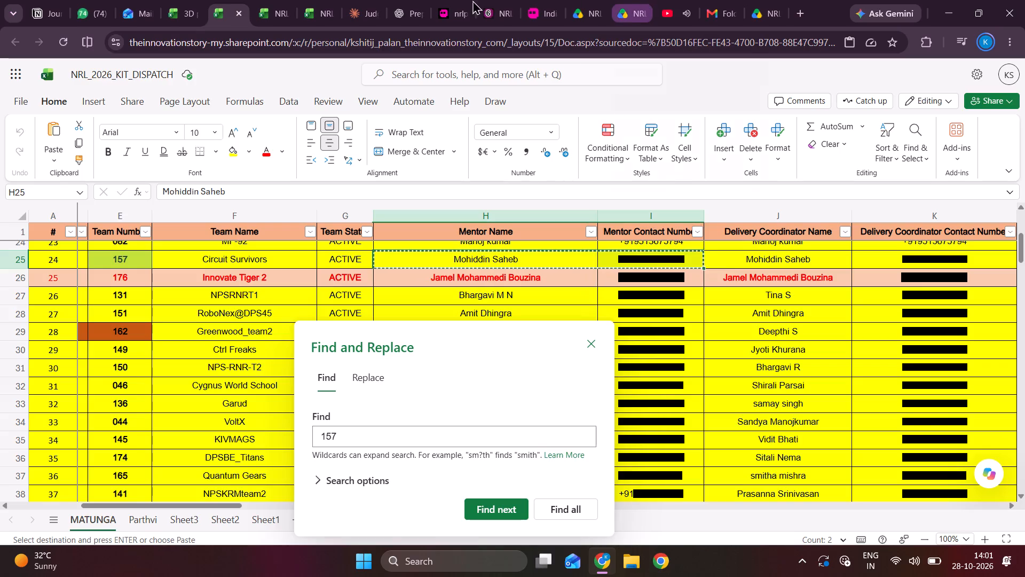
# Paste the copied mentor name and contact number into the #157 row of the NRL_TEAMS_PROBLEMS_TRACKER.
pyautogui.click(261, 0)
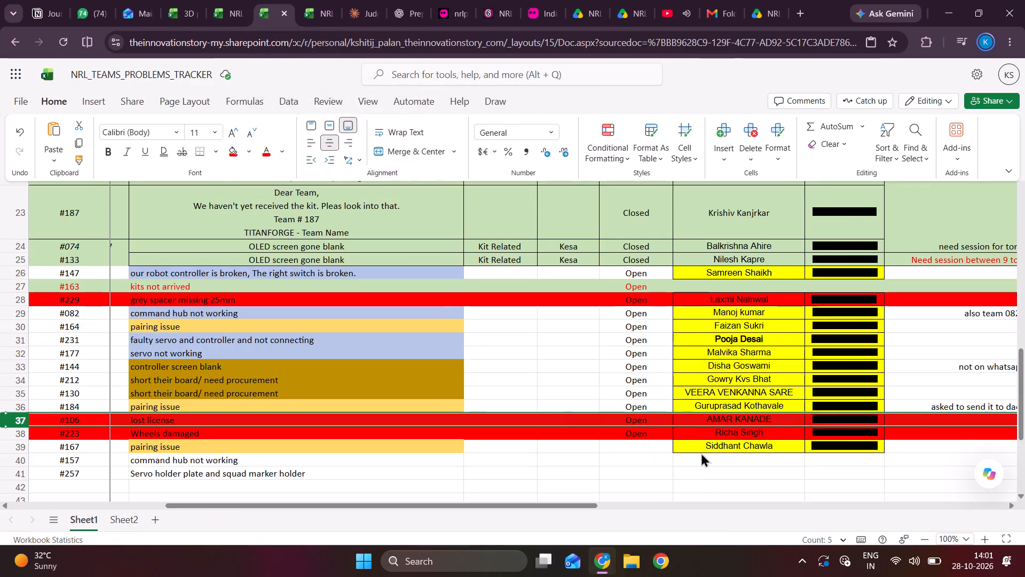
pyautogui.click(701, 453)
pyautogui.moveTo(703, 457); pyautogui.dragTo(815, 457)
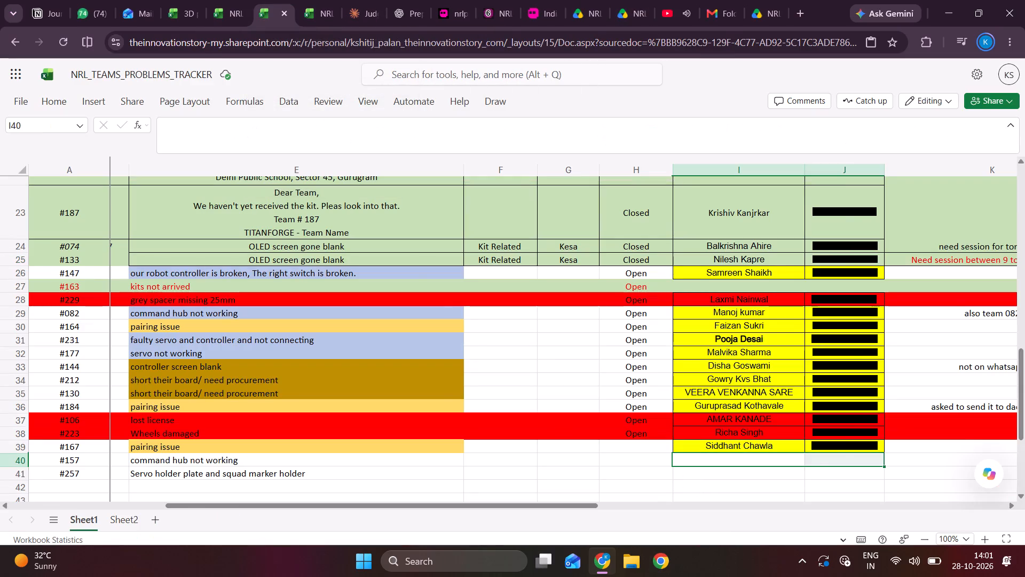
pyautogui.hotkey('ctrl', 'v')
pyautogui.click(735, 475)
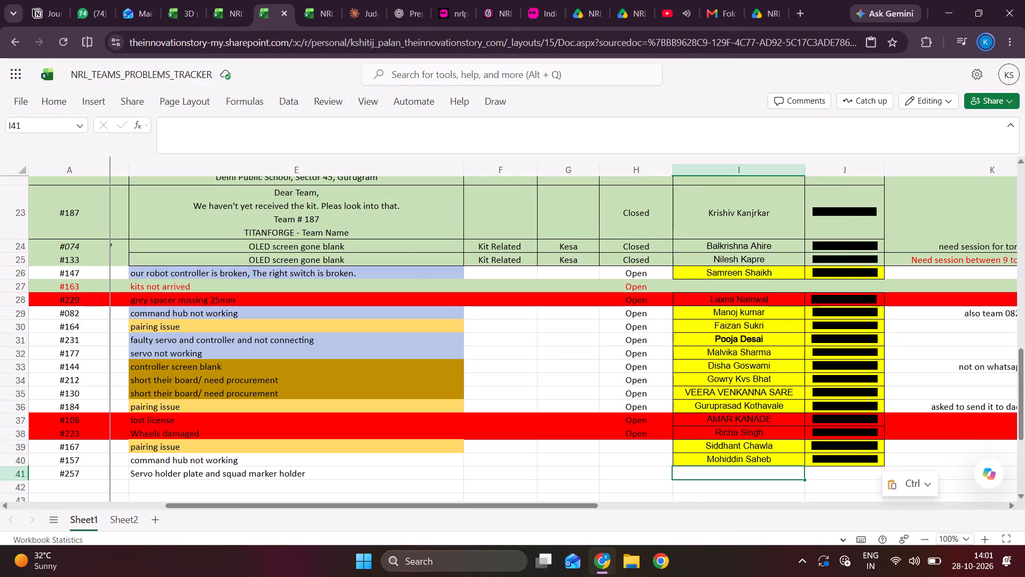
# Search the kit dispatch workbook for 257.
pyautogui.click(231, 0)
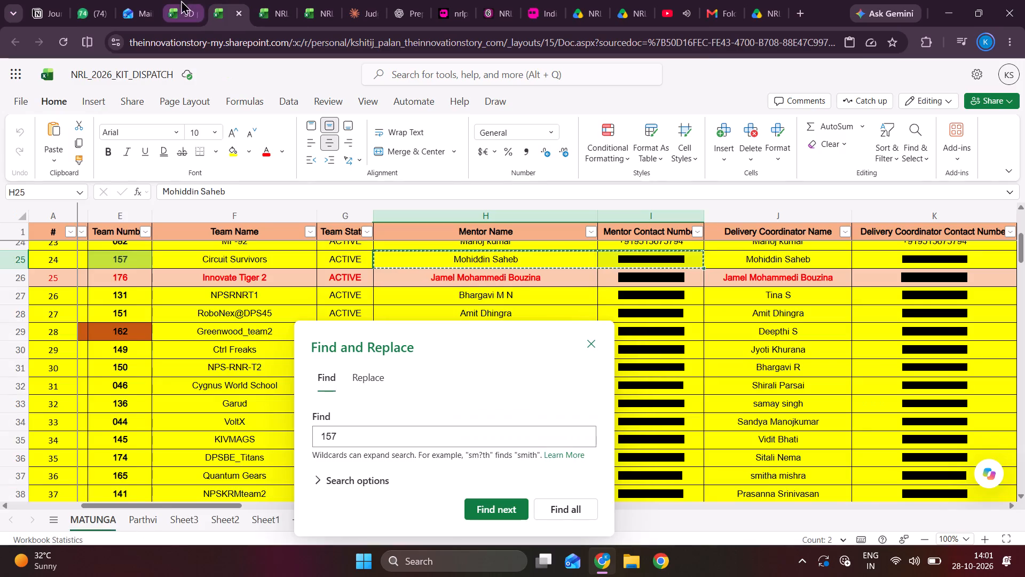
pyautogui.click(325, 436)
pyautogui.press('BackSpace')
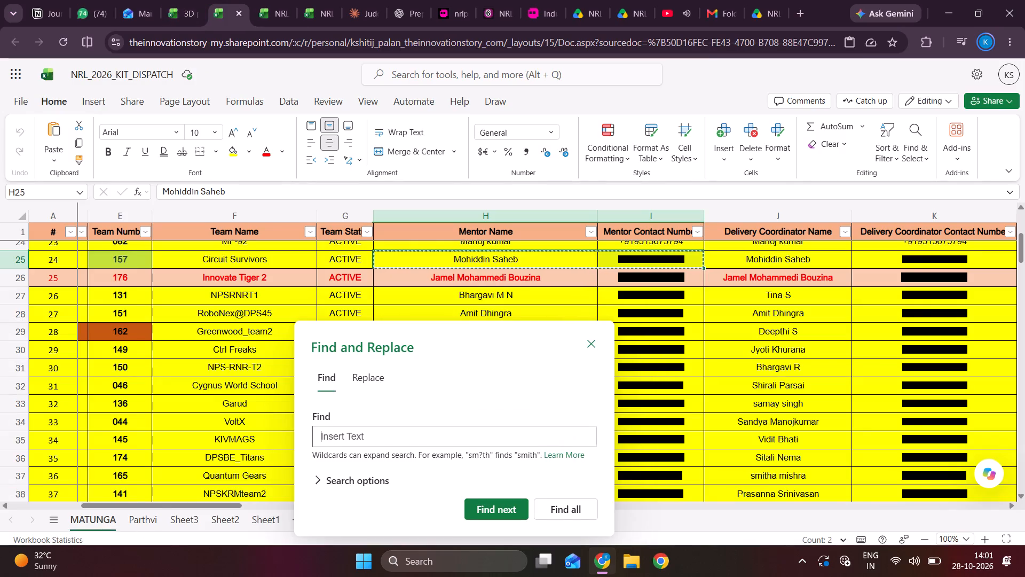
pyautogui.write('257')
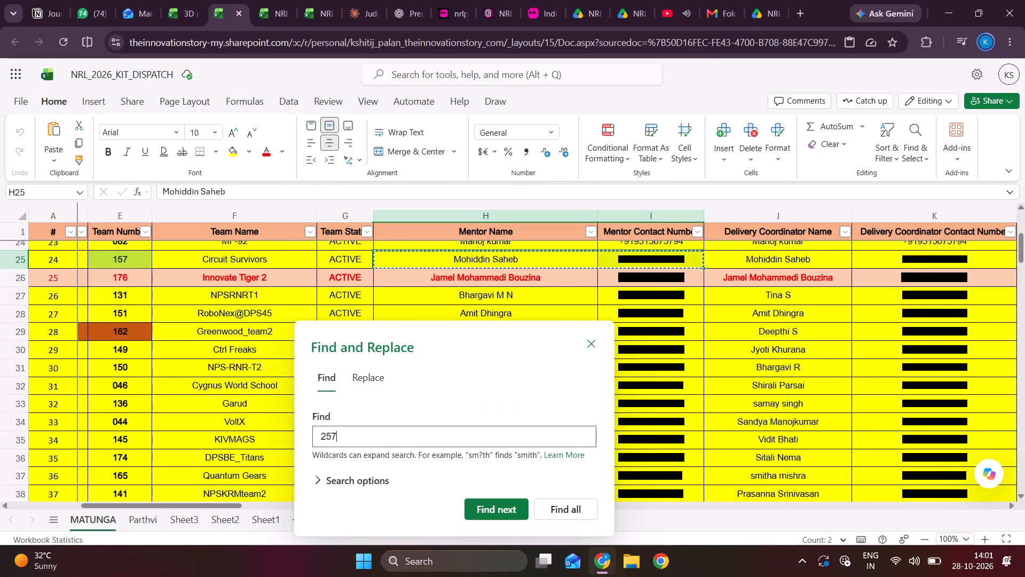
pyautogui.press('Return')
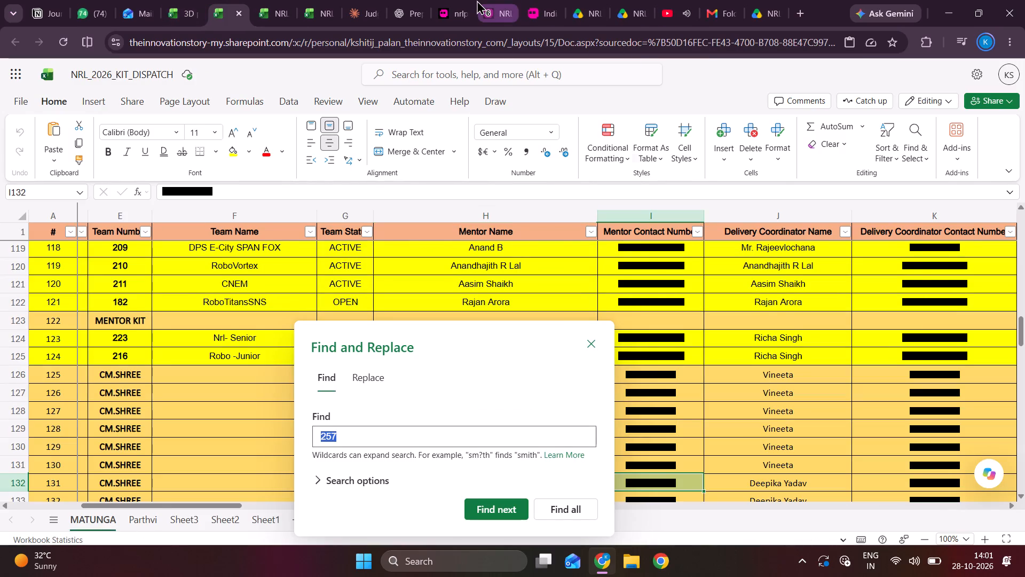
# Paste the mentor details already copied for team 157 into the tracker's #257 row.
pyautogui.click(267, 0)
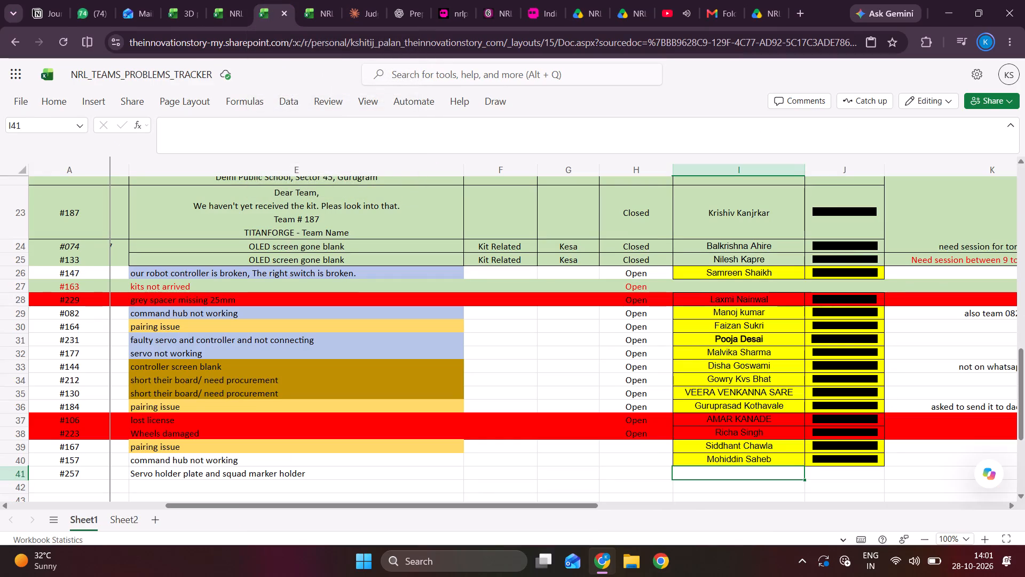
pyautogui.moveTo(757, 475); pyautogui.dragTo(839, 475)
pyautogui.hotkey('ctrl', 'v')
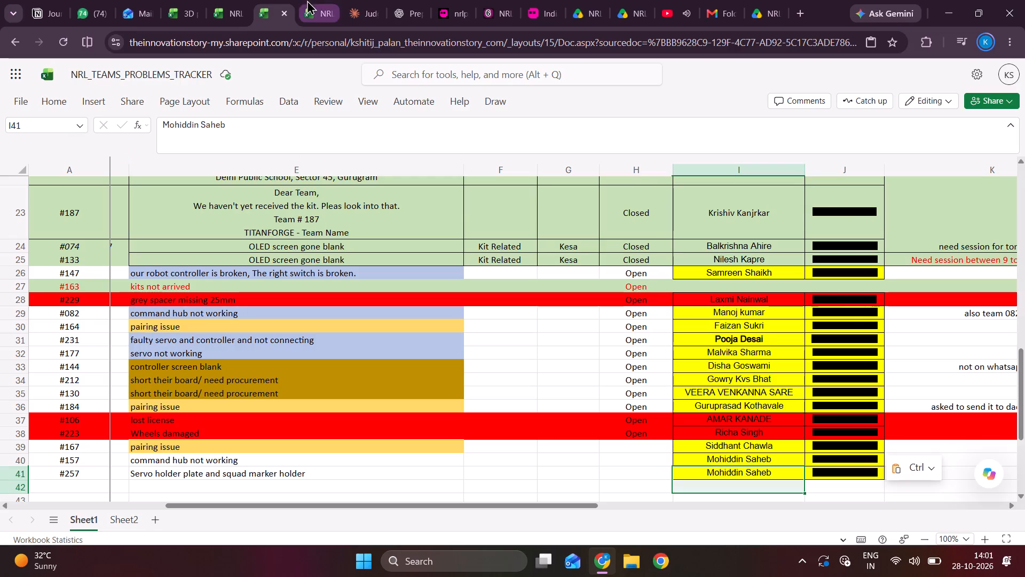
# Step through the kit dispatch matches for 257 until reaching the row whose team number is 257.
pyautogui.click(211, 1)
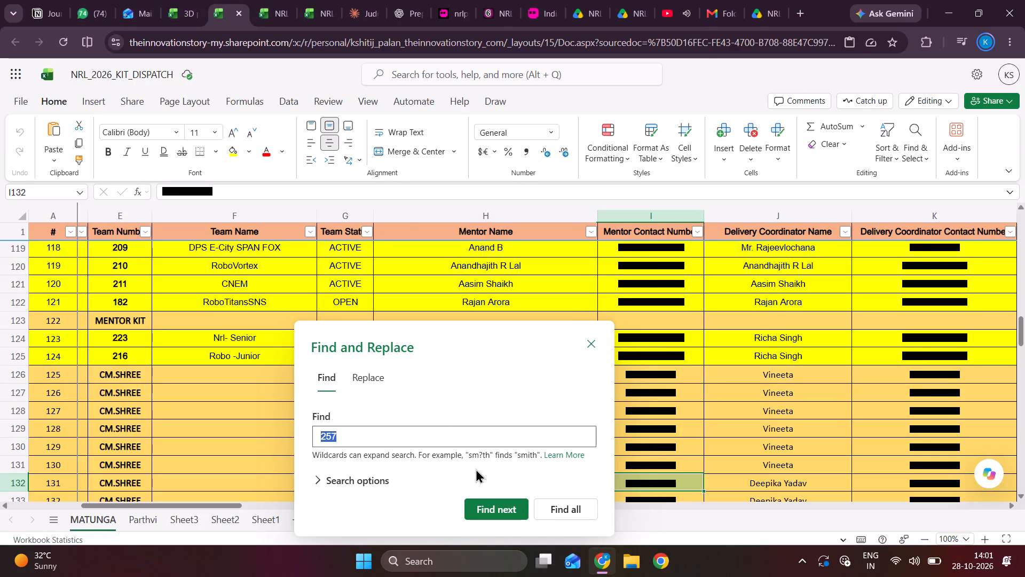
pyautogui.click(440, 430)
pyautogui.press('Return')
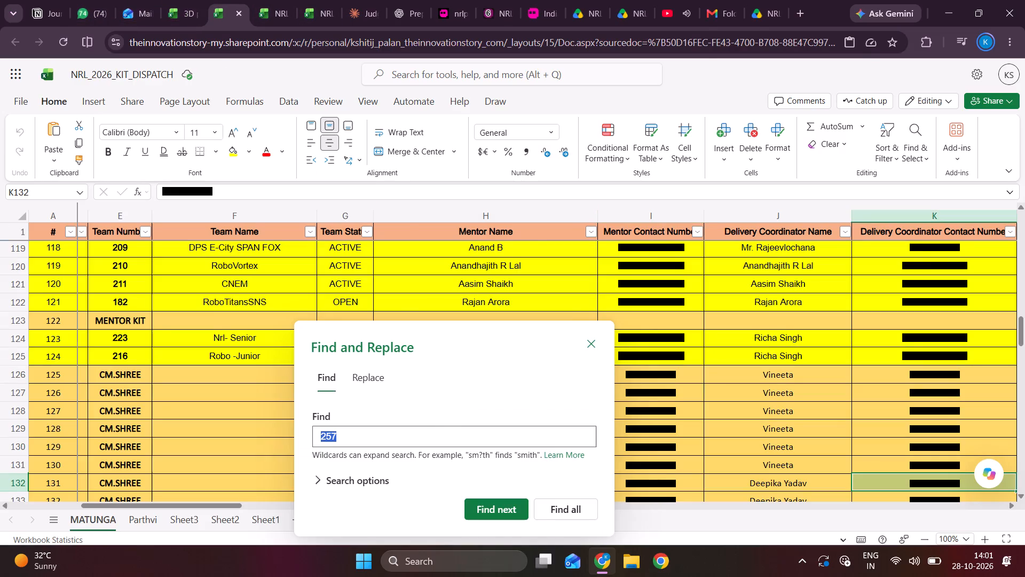
pyautogui.press('Return')
pyautogui.press('Return')
pyautogui.press('Return')
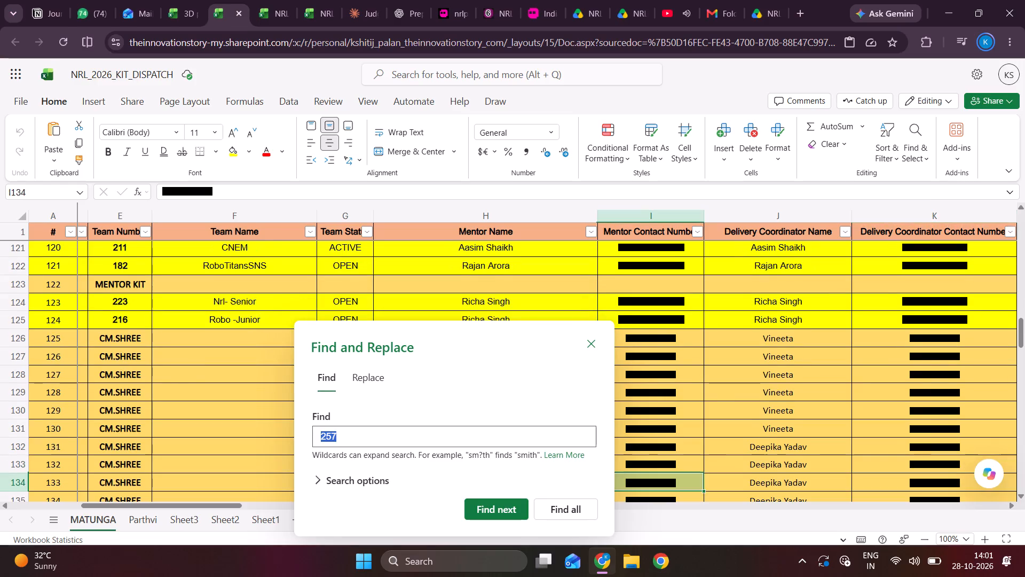
pyautogui.press('Return')
pyautogui.press('Return')
pyautogui.press('Return')
pyautogui.press('Return')
pyautogui.press('Return')
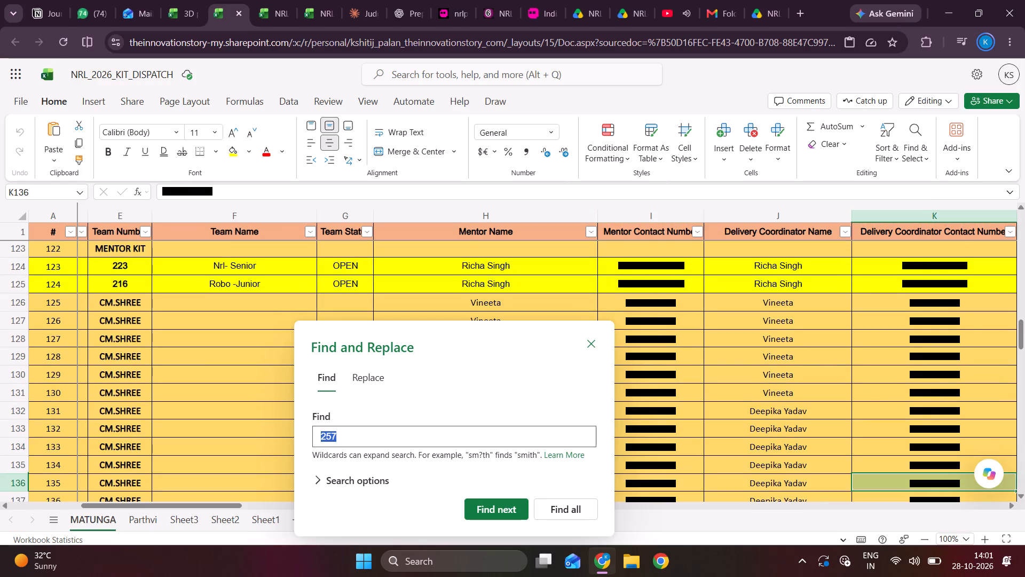
pyautogui.press('Return')
pyautogui.press('Return')
pyautogui.press('Return')
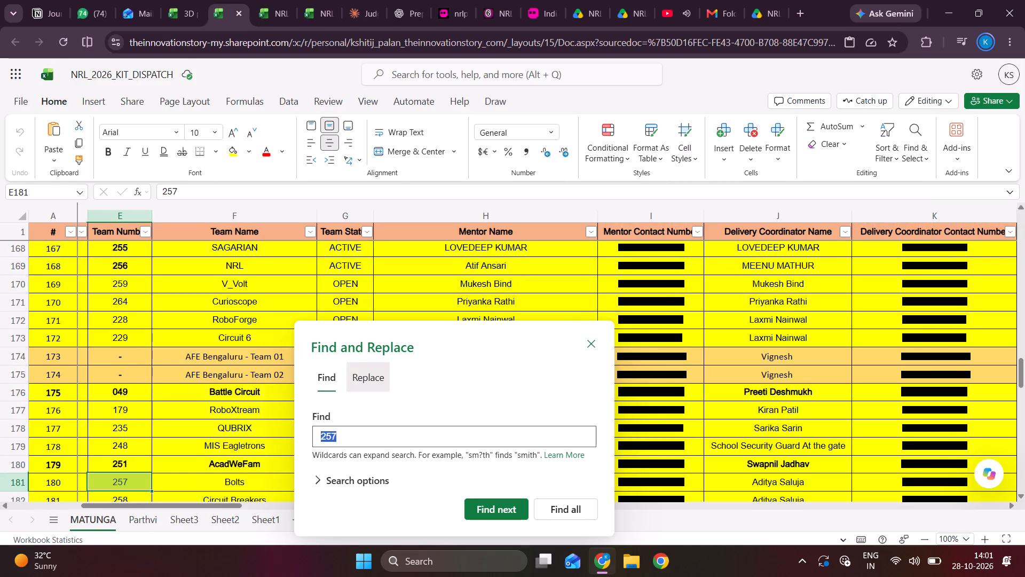
pyautogui.scroll(-5, 248, 298)
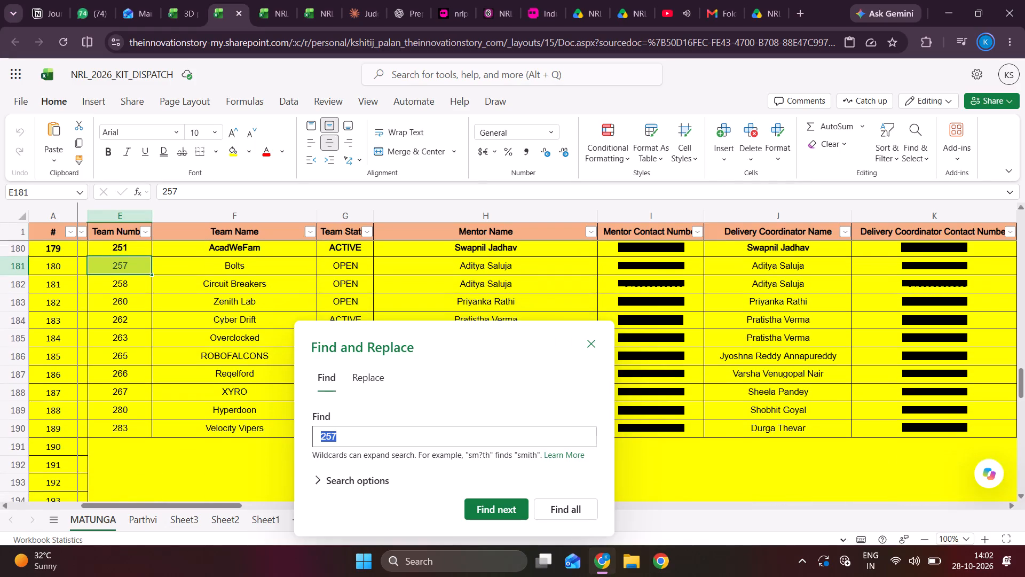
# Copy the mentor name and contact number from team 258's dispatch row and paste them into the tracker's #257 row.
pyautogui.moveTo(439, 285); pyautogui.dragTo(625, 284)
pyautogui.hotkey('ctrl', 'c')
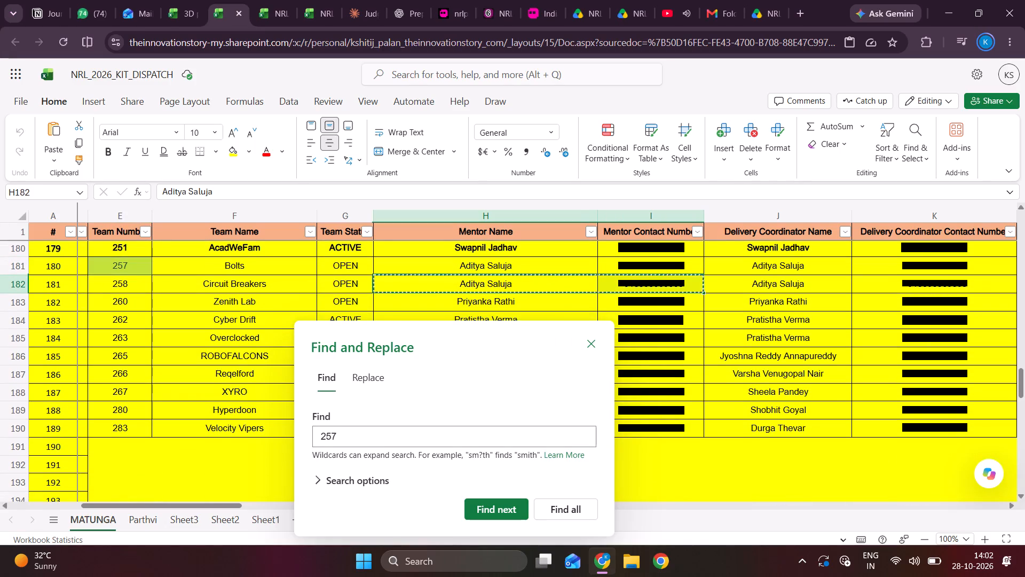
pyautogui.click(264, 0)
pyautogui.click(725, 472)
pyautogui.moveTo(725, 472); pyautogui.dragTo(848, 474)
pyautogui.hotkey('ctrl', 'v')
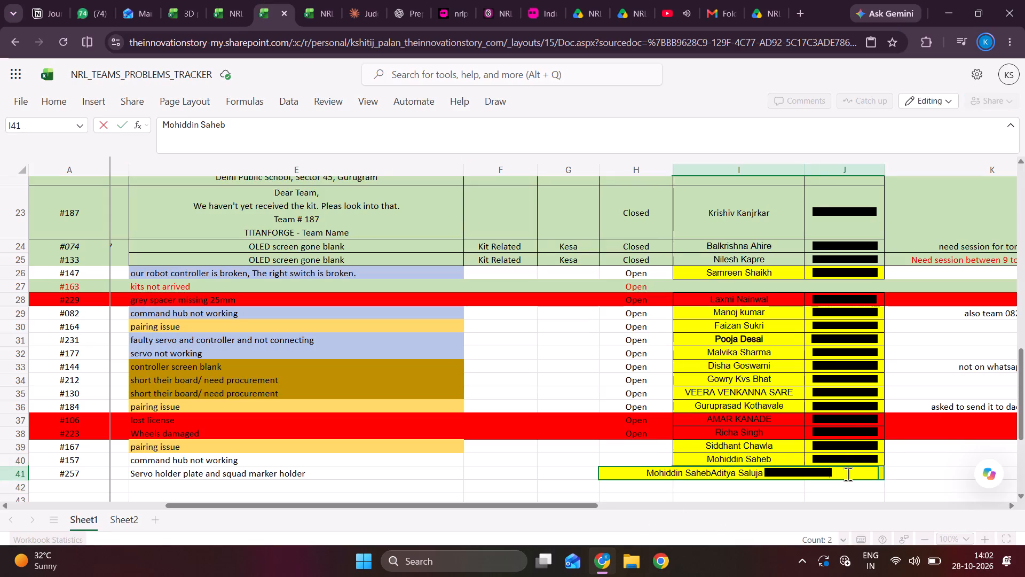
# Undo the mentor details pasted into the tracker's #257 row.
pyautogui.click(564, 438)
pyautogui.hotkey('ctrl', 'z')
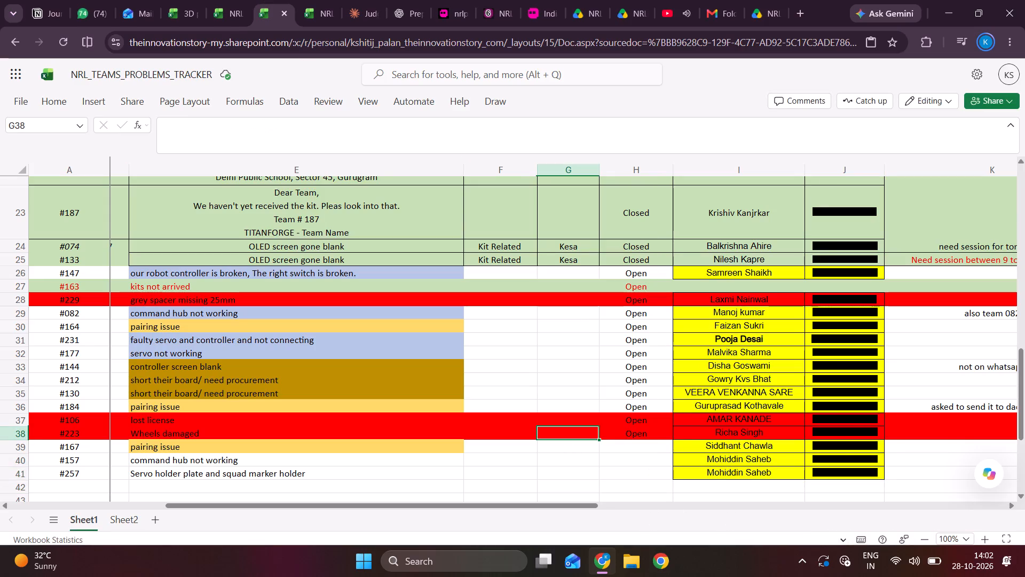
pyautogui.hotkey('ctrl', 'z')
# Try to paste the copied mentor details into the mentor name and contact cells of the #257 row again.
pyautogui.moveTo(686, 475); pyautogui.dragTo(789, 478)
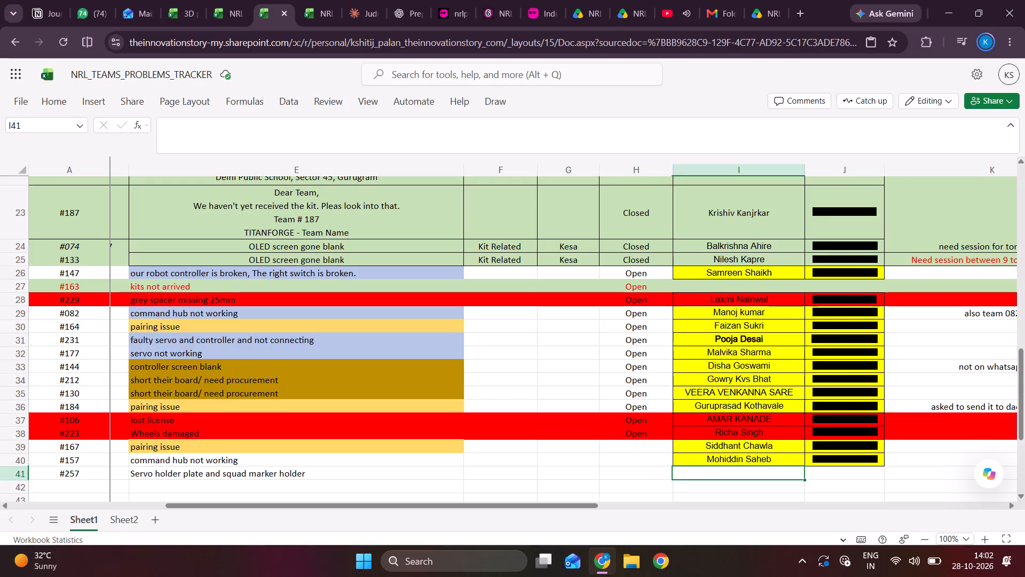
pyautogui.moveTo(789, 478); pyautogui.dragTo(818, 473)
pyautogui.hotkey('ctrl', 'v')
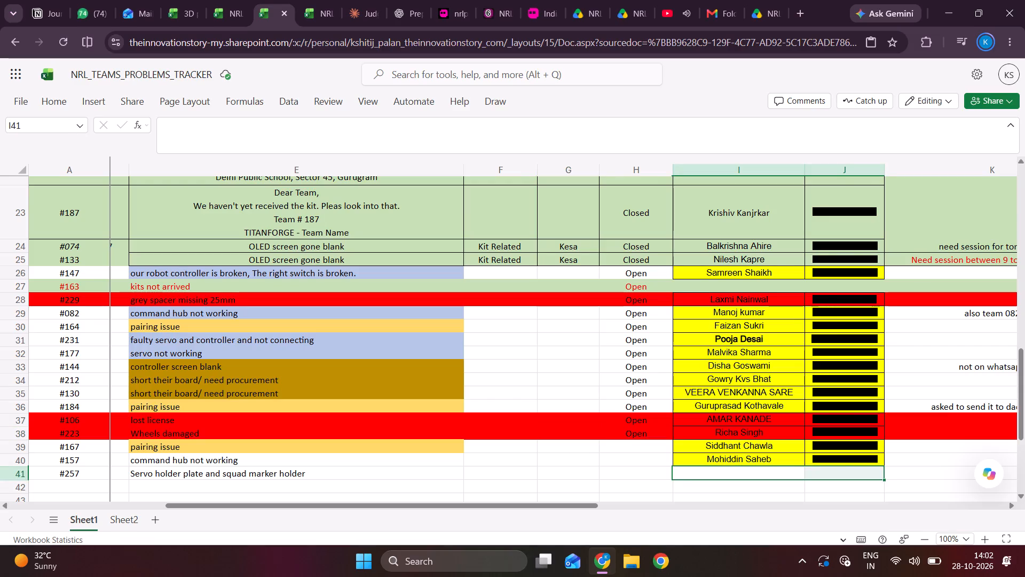
# Copy the mentor name and contact number from the dispatch row of team 257 (Bolts).
pyautogui.click(232, 0)
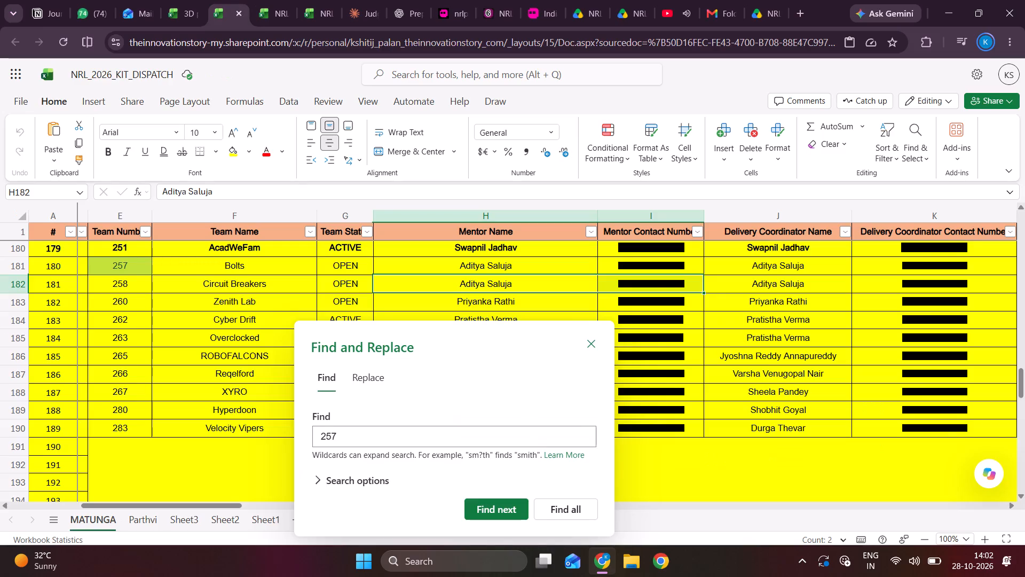
pyautogui.click(423, 277)
pyautogui.moveTo(424, 278); pyautogui.dragTo(613, 280)
pyautogui.moveTo(613, 280); pyautogui.dragTo(617, 282)
pyautogui.moveTo(523, 263); pyautogui.dragTo(607, 270)
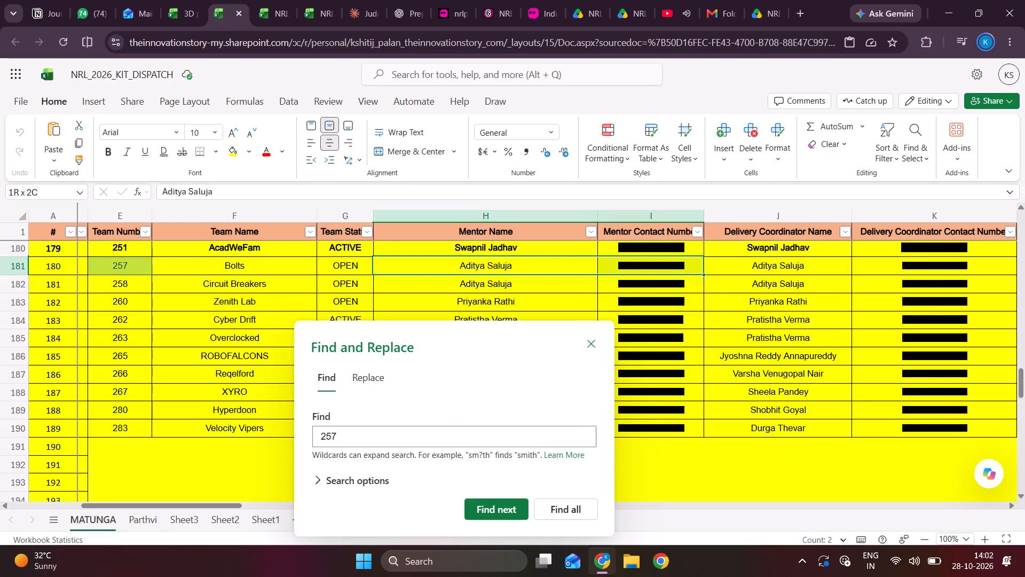
pyautogui.hotkey('ctrl', 'c')
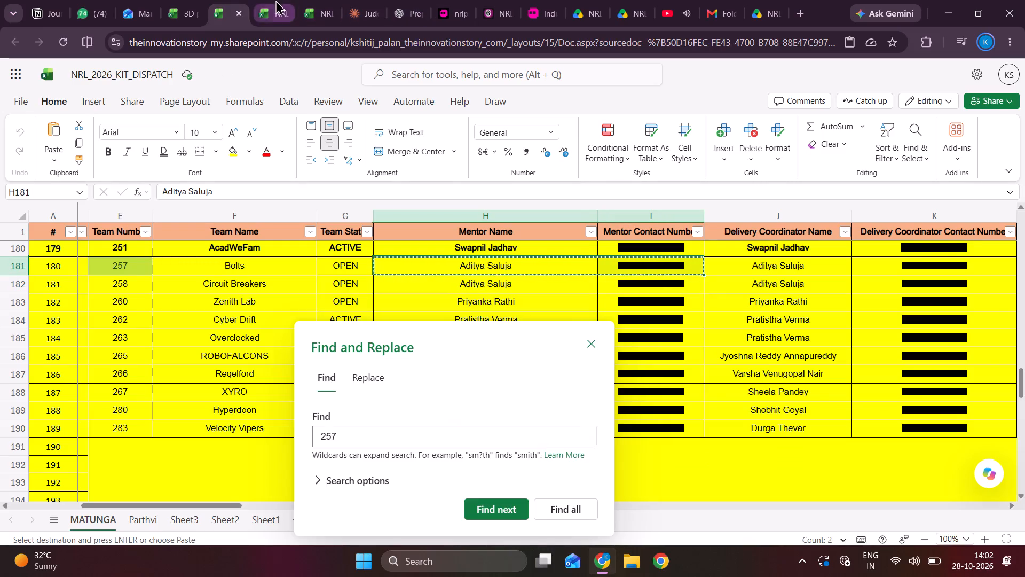
# Paste team 257's mentor name and contact number into the tracker's #257 row.
pyautogui.click(275, 0)
pyautogui.click(733, 477)
pyautogui.moveTo(733, 476); pyautogui.dragTo(839, 478)
pyautogui.hotkey('ctrl', 'v')
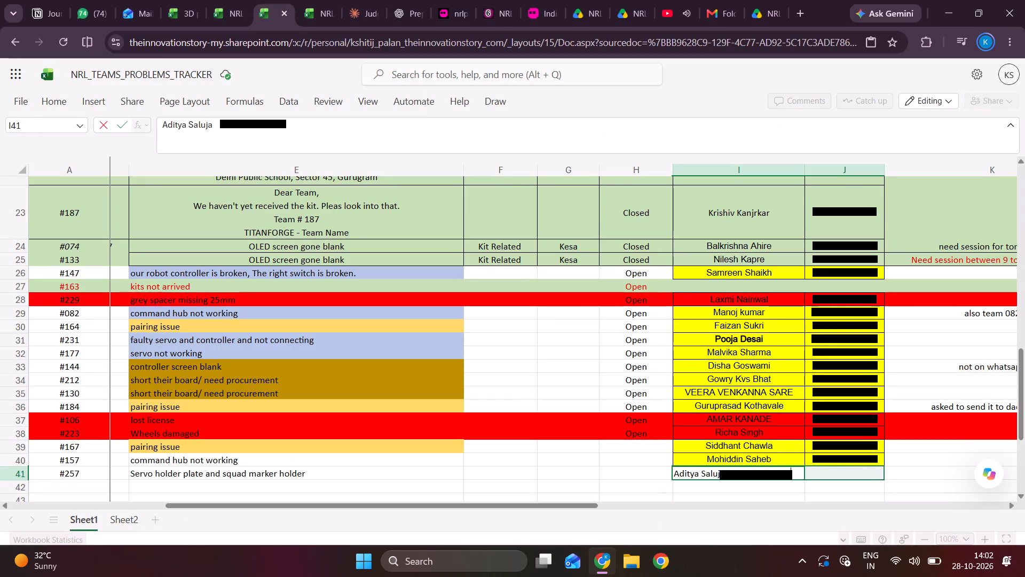
pyautogui.click(784, 482)
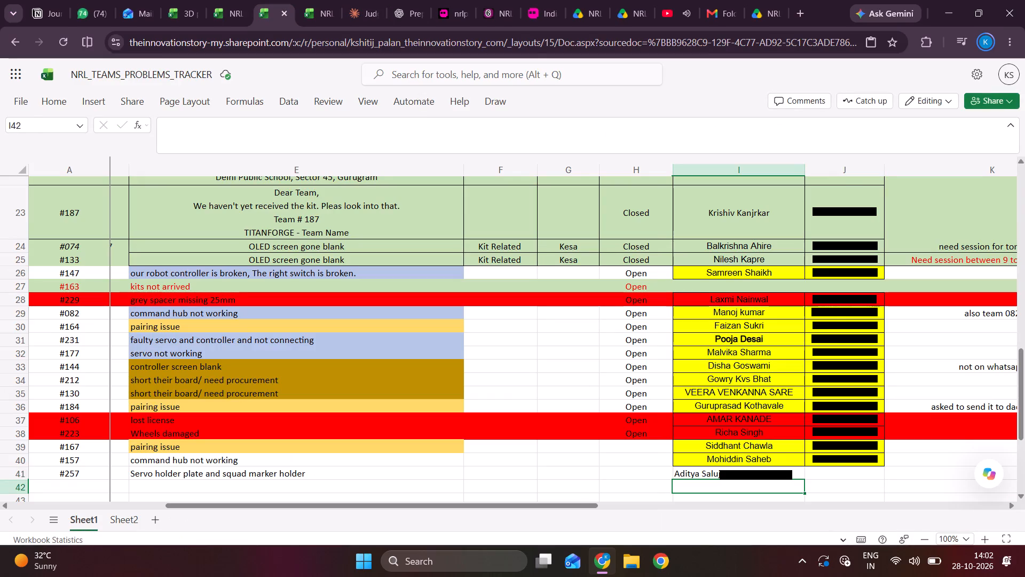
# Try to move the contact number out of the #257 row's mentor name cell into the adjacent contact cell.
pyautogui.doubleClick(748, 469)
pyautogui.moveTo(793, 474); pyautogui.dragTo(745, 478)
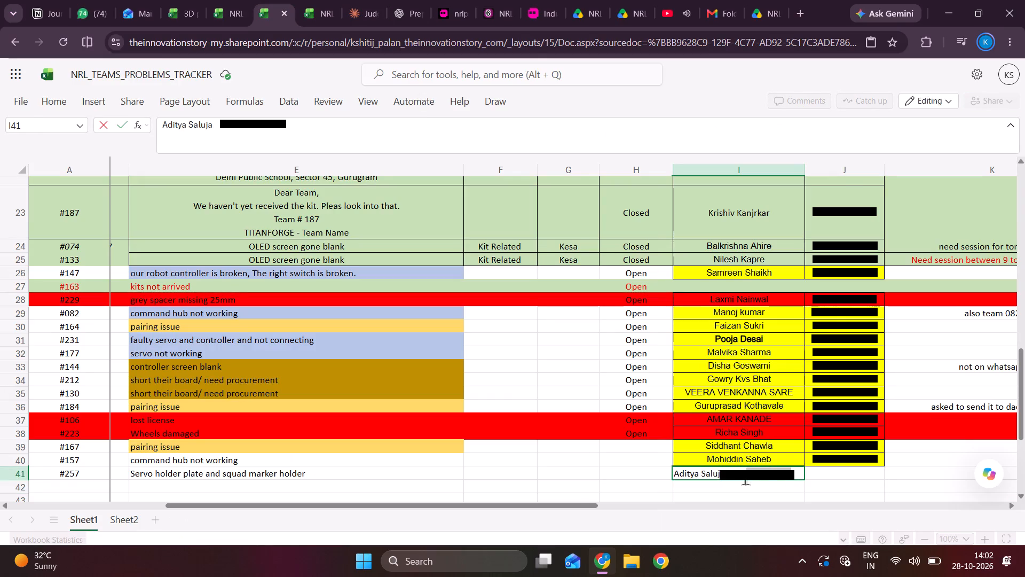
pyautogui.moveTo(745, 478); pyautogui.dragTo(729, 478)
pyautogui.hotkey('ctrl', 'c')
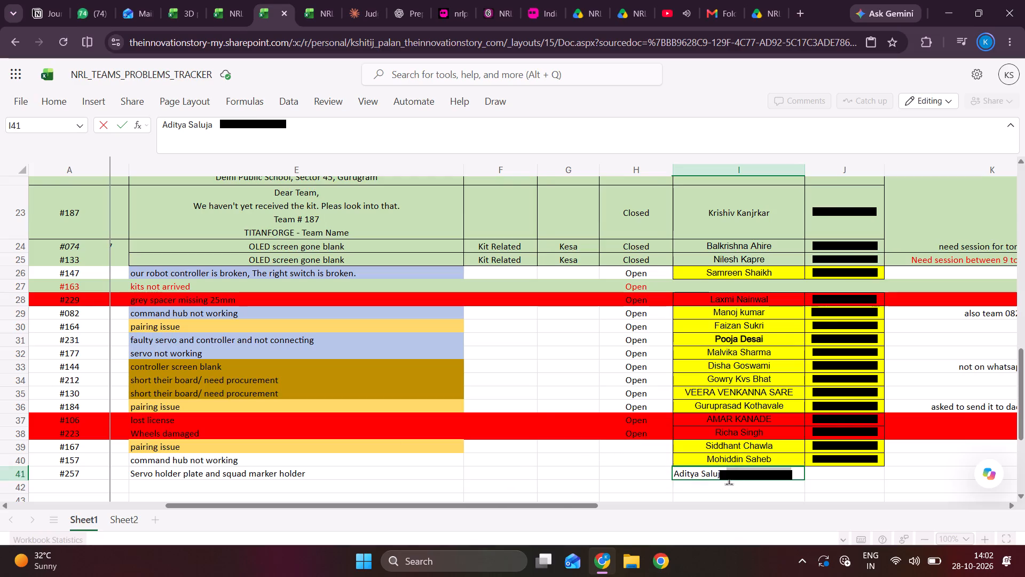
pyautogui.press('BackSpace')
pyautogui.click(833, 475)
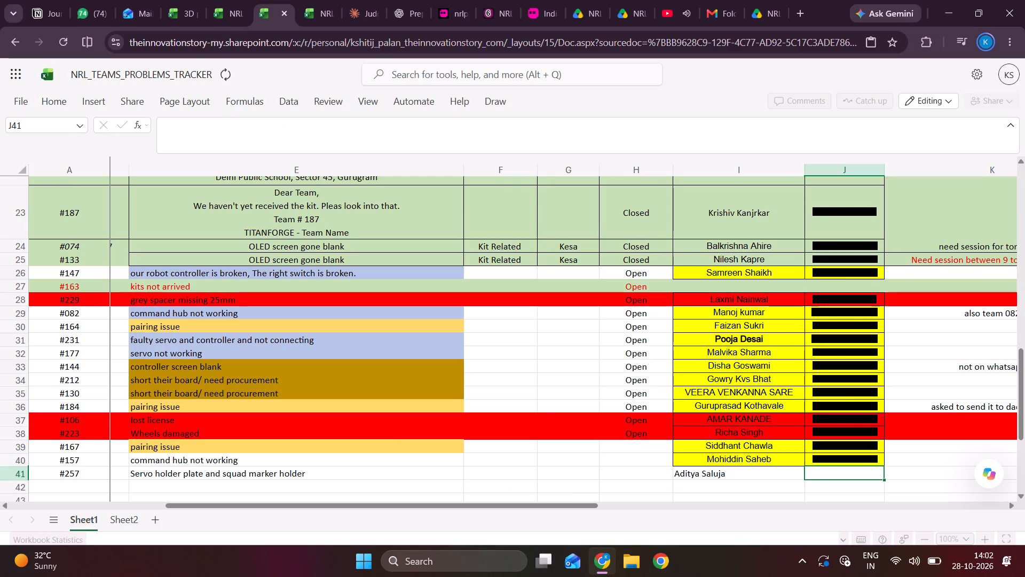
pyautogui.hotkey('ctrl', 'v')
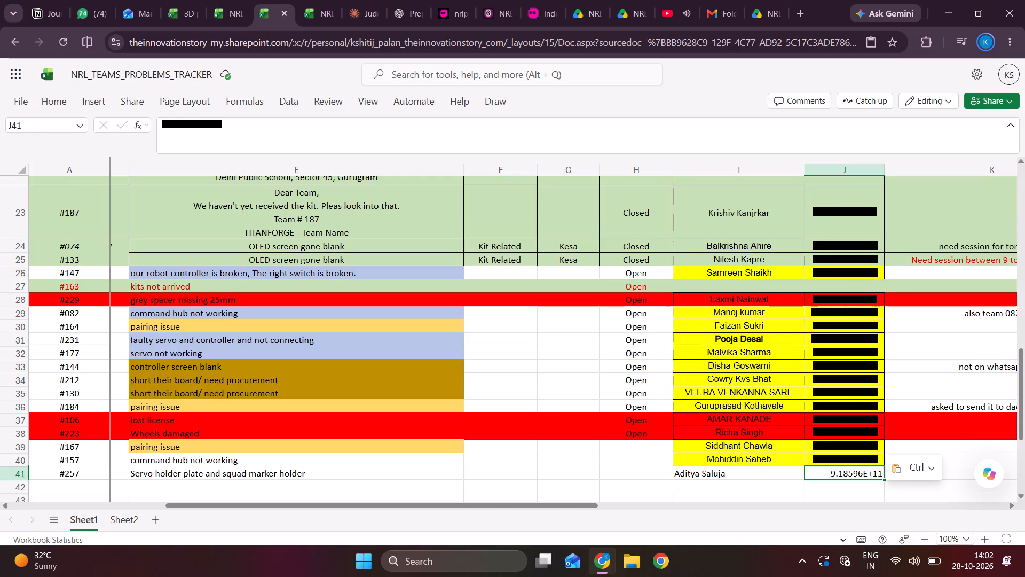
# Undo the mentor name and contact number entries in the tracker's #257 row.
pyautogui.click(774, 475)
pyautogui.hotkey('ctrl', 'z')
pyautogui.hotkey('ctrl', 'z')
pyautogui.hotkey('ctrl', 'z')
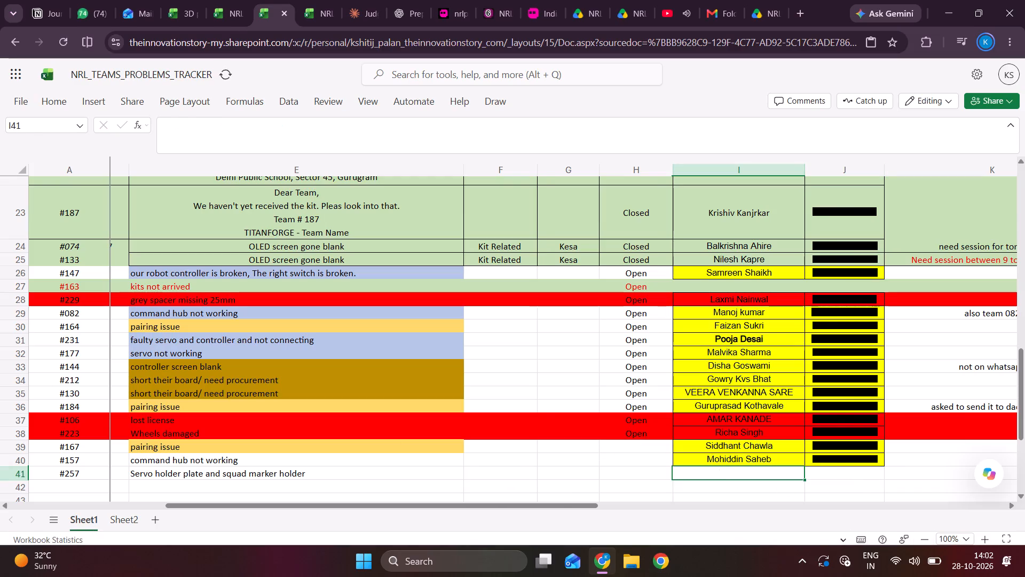
# In the kit dispatch workbook, close the search and copy the mentor name and contact number of team 258 (Circuit Breakers).
pyautogui.click(225, 4)
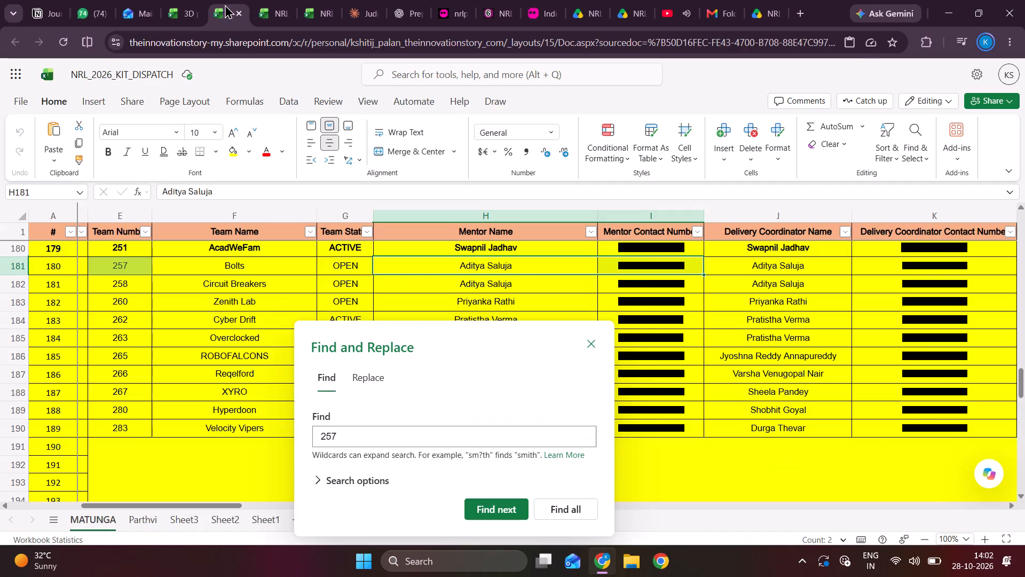
pyautogui.click(587, 334)
pyautogui.click(584, 338)
pyautogui.click(664, 332)
pyautogui.click(587, 346)
pyautogui.moveTo(523, 285); pyautogui.dragTo(607, 288)
pyautogui.hotkey('ctrl', 'c')
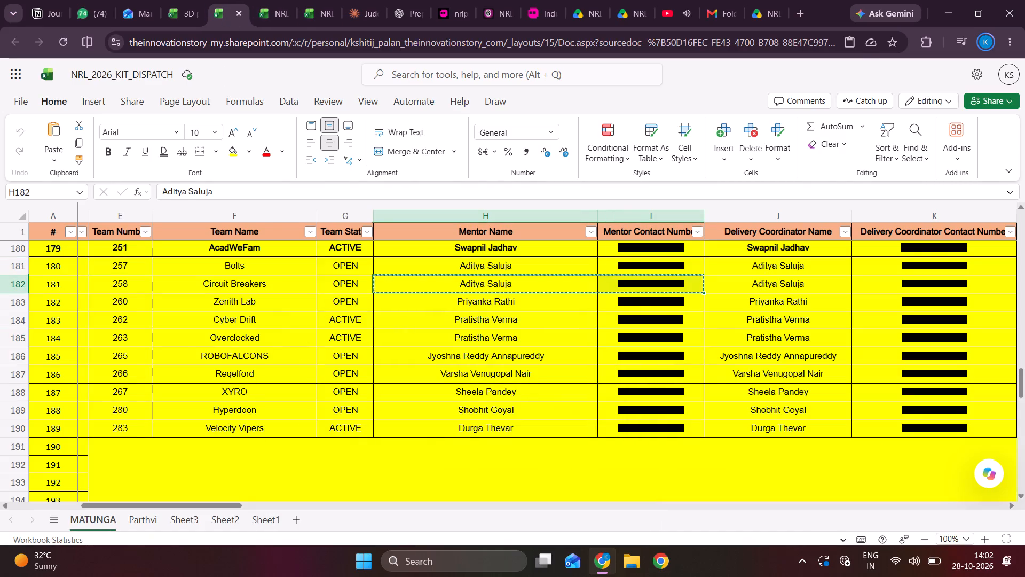
# Paste the copied mentor name and contact number into the tracker's #257 row.
pyautogui.click(266, 0)
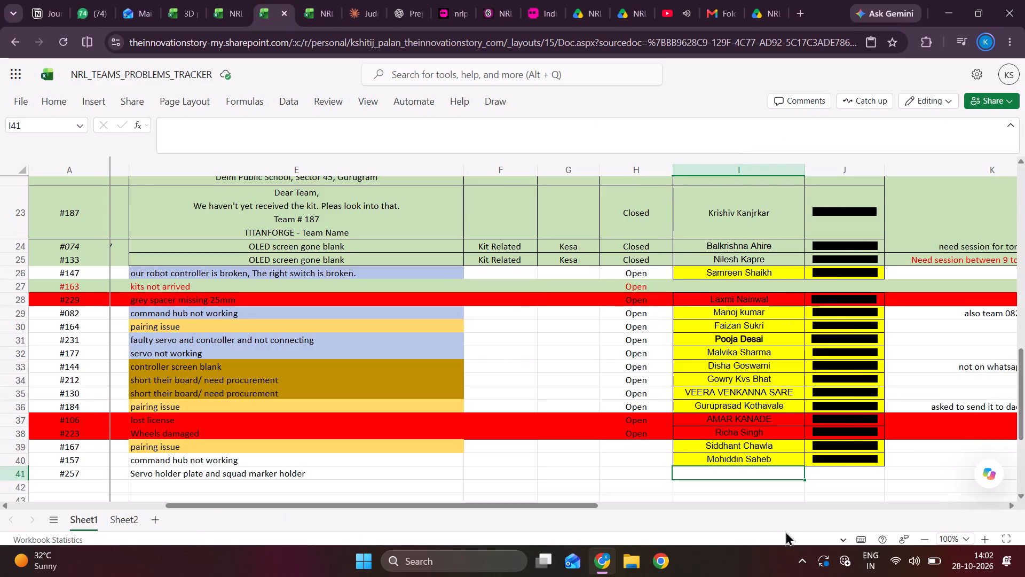
pyautogui.click(756, 475)
pyautogui.moveTo(756, 475); pyautogui.dragTo(820, 473)
pyautogui.hotkey('ctrl', 'v')
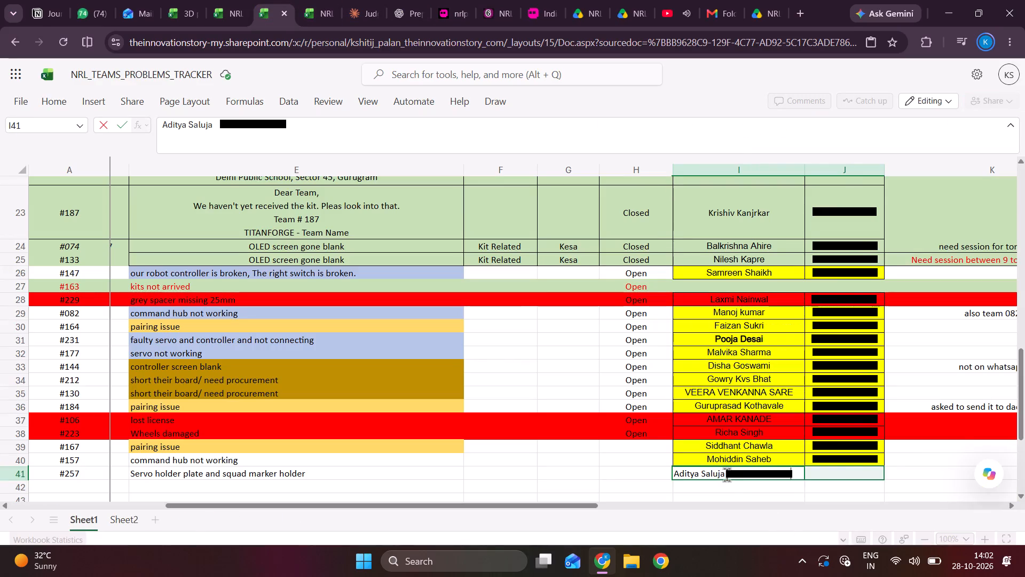
pyautogui.click(727, 474)
pyautogui.click(822, 473)
pyautogui.click(763, 469)
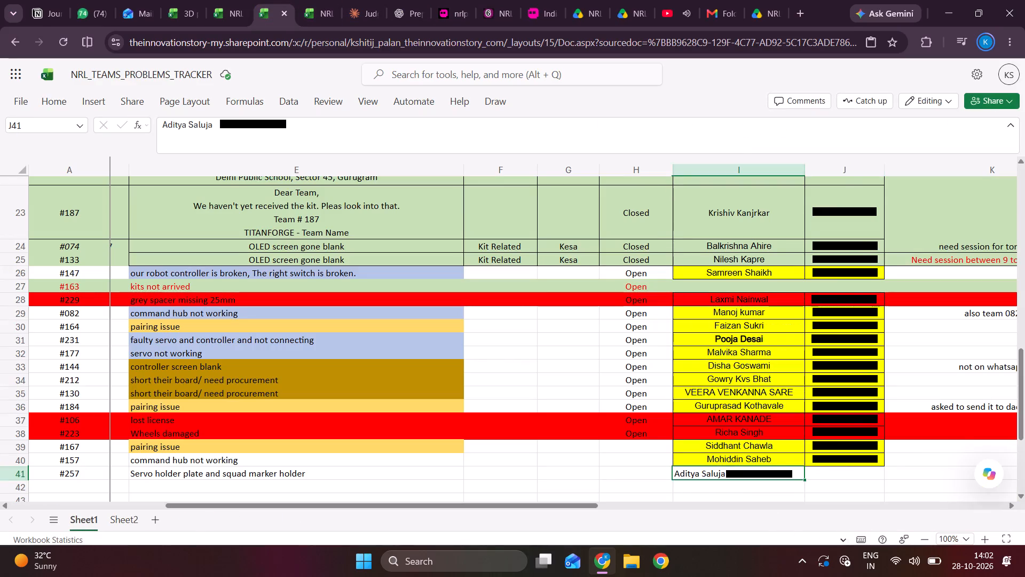
pyautogui.click(860, 467)
pyautogui.hotkey('ctrl', 'v')
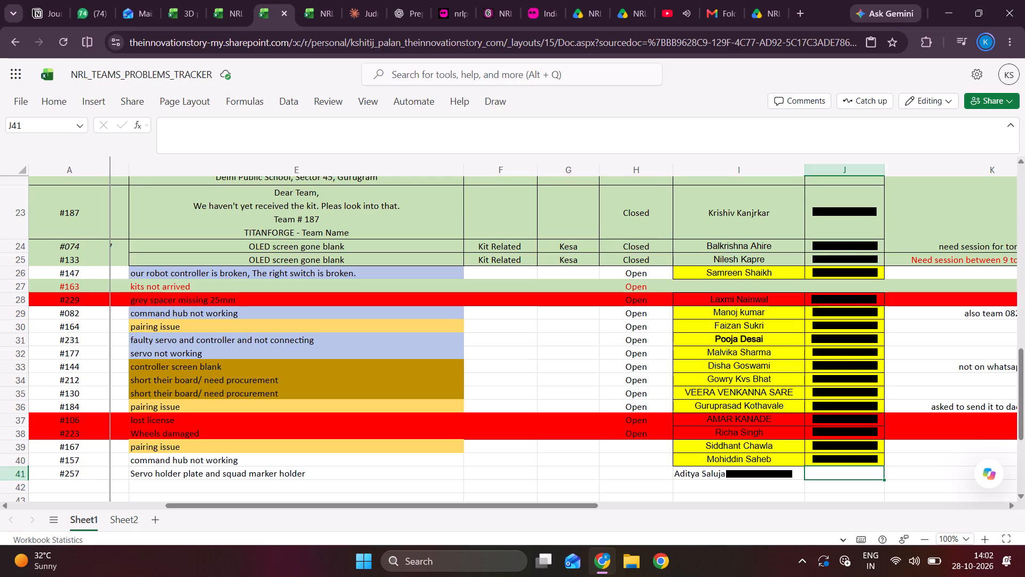
# Copy the combined name and number from the #257 row's mentor name cell into its contact cell.
pyautogui.click(759, 480)
pyautogui.click(760, 480)
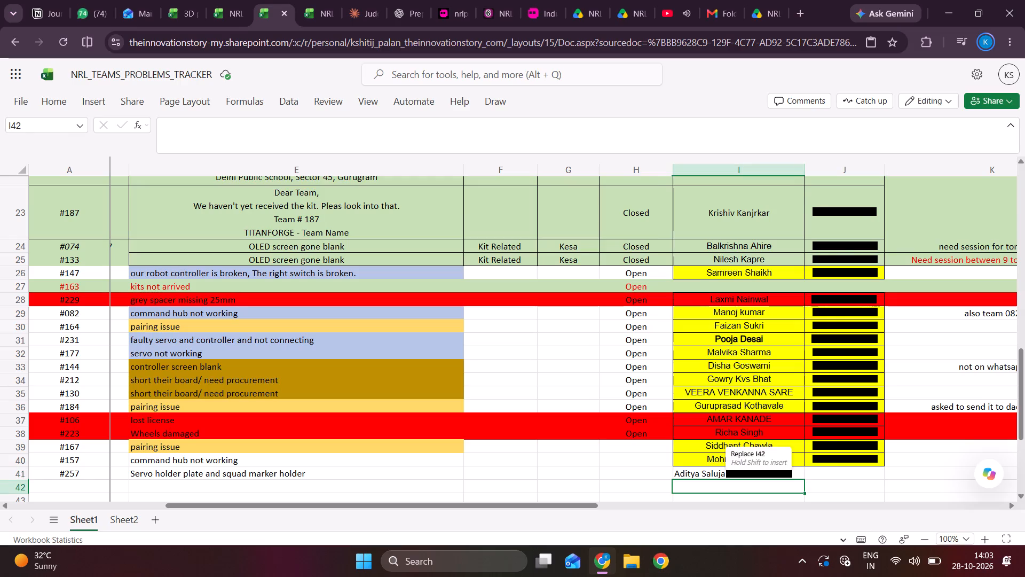
pyautogui.click(759, 479)
pyautogui.click(753, 475)
pyautogui.hotkey('ctrl', 'c')
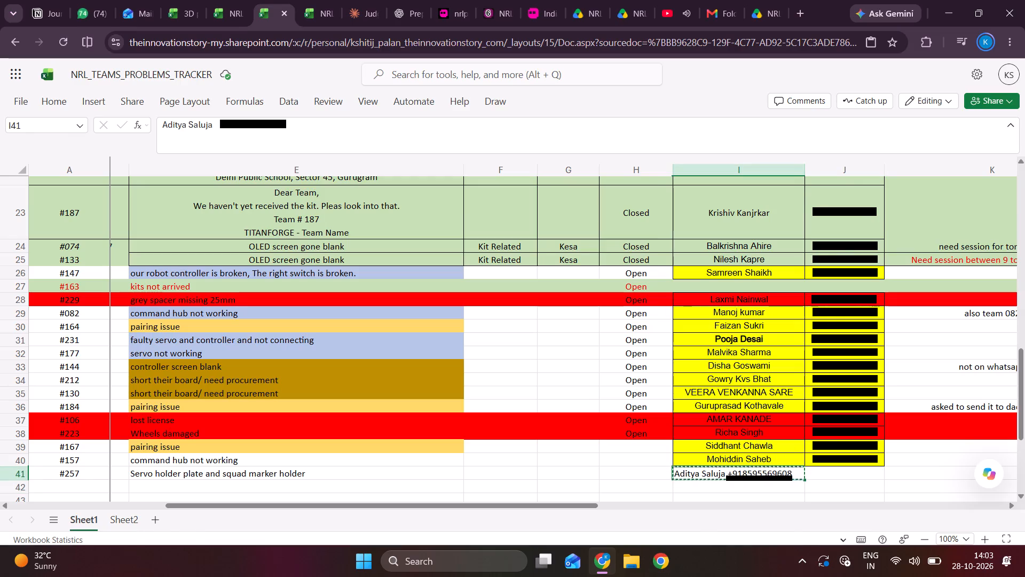
pyautogui.click(821, 469)
pyautogui.hotkey('ctrl', 'v')
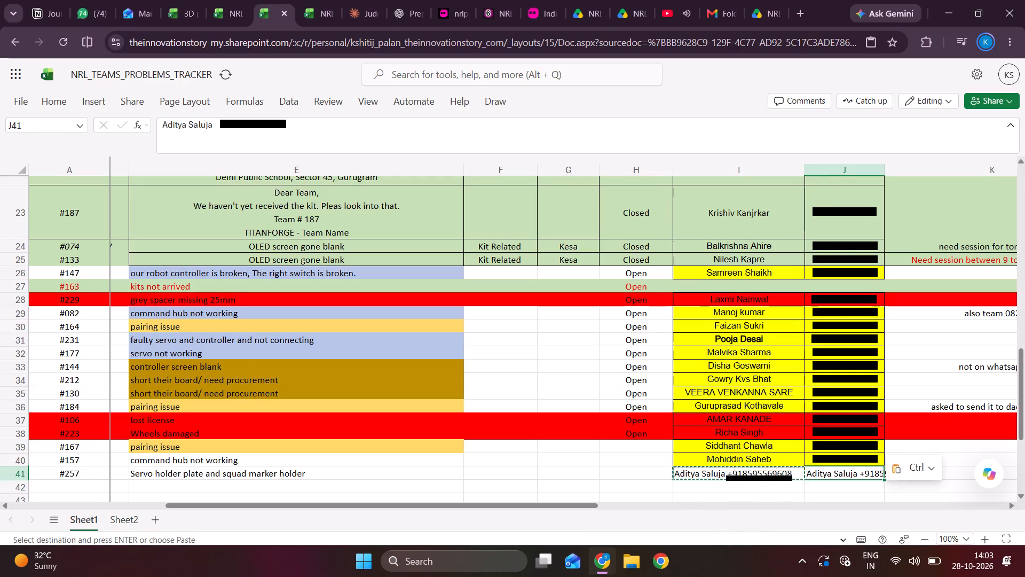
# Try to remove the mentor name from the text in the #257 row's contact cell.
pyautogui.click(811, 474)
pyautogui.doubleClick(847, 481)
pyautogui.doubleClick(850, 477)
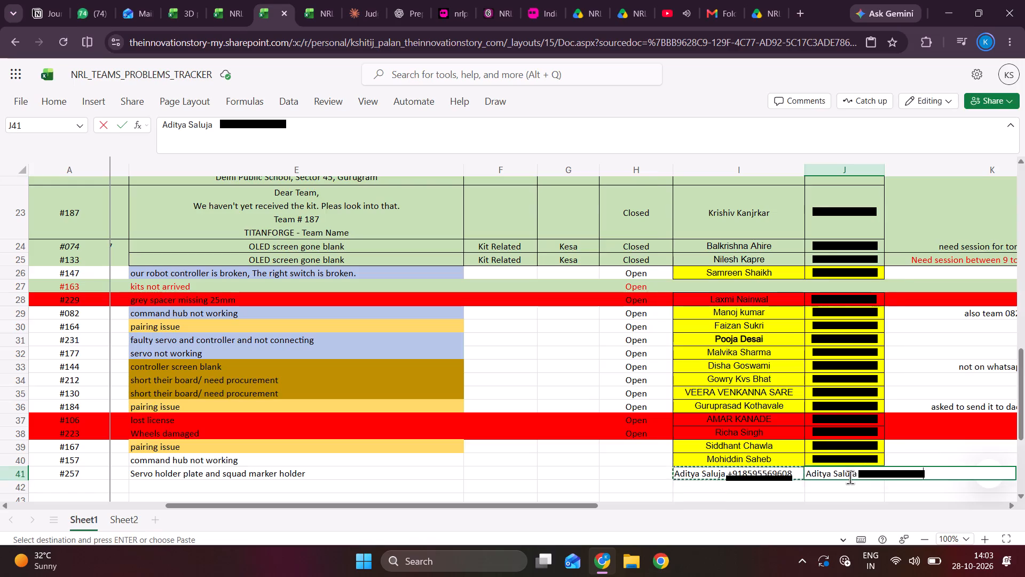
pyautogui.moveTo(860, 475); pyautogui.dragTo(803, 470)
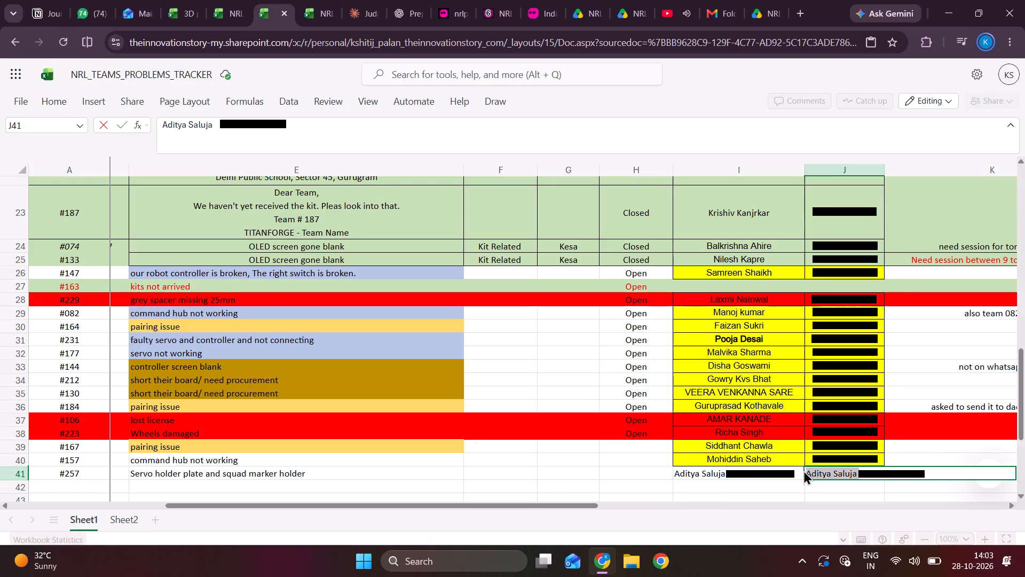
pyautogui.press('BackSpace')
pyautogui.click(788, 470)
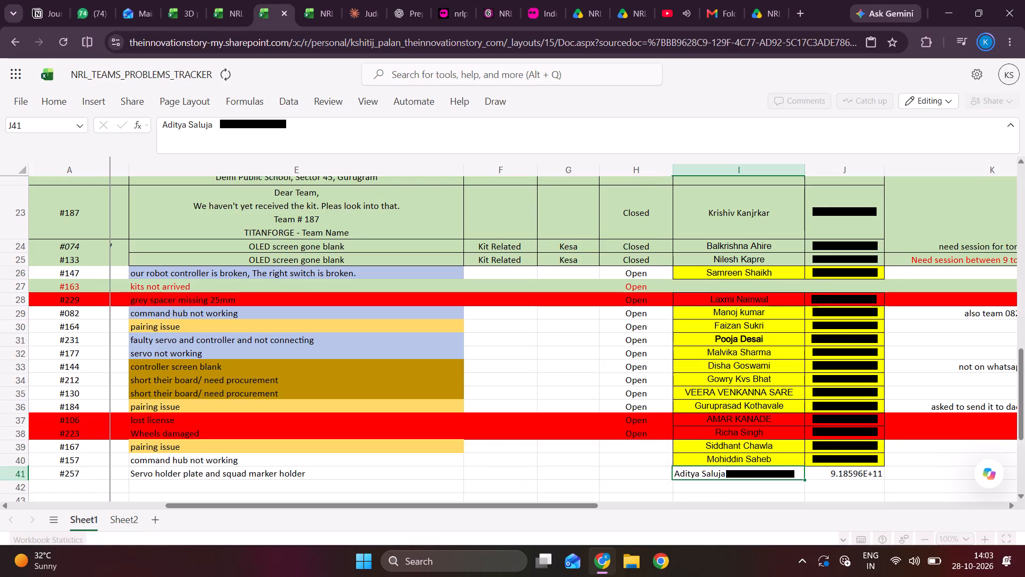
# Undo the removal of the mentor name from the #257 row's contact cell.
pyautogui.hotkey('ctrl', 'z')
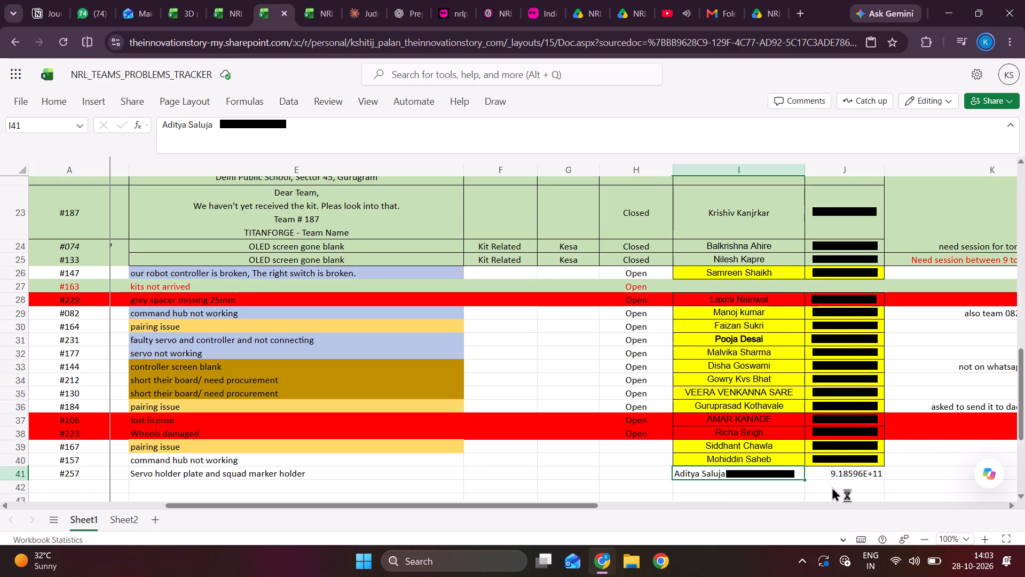
# Delete the mentor name from the #257 row's contact cell, keeping the spaces before the contact number.
pyautogui.doubleClick(857, 473)
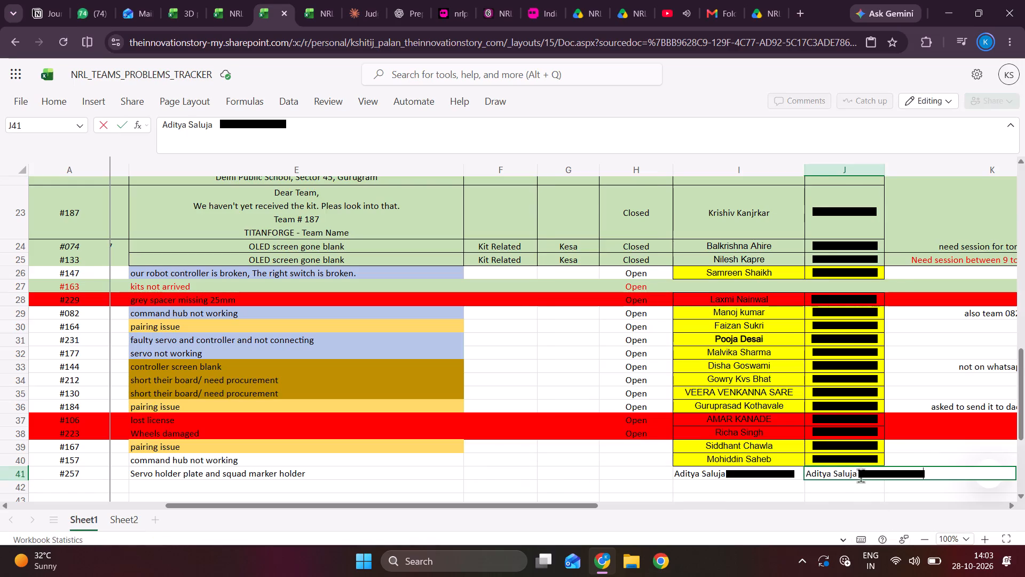
pyautogui.click(856, 475)
pyautogui.press('BackSpace')
pyautogui.press('BackSpace')
pyautogui.press('BackSpace')
pyautogui.press('BackSpace')
pyautogui.press('BackSpace')
pyautogui.press('BackSpace')
pyautogui.press('BackSpace')
pyautogui.press('BackSpace')
pyautogui.press('BackSpace')
pyautogui.press('BackSpace')
pyautogui.press('BackSpace')
pyautogui.press('BackSpace')
pyautogui.press('BackSpace')
pyautogui.press('BackSpace')
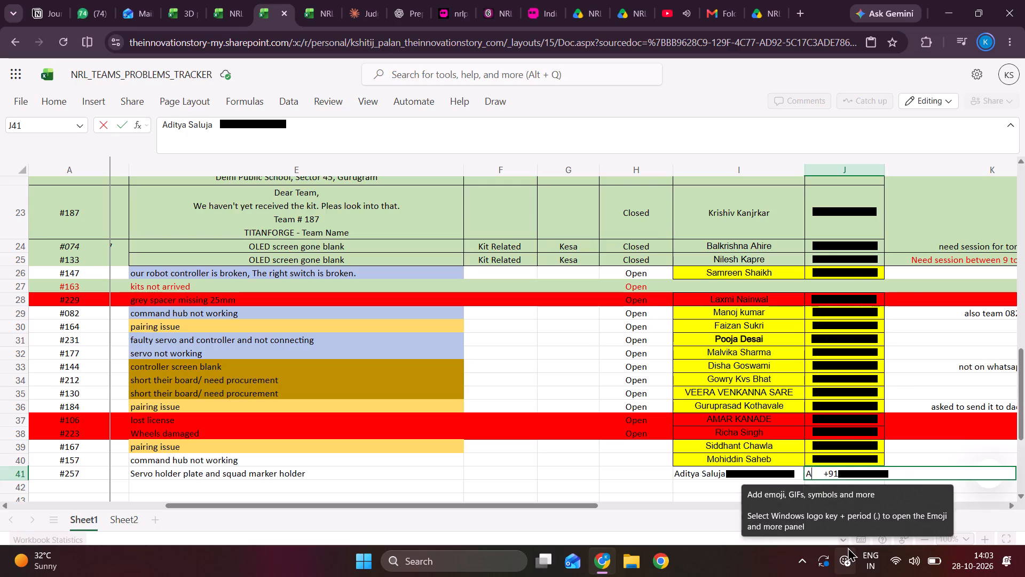
pyautogui.click(726, 544)
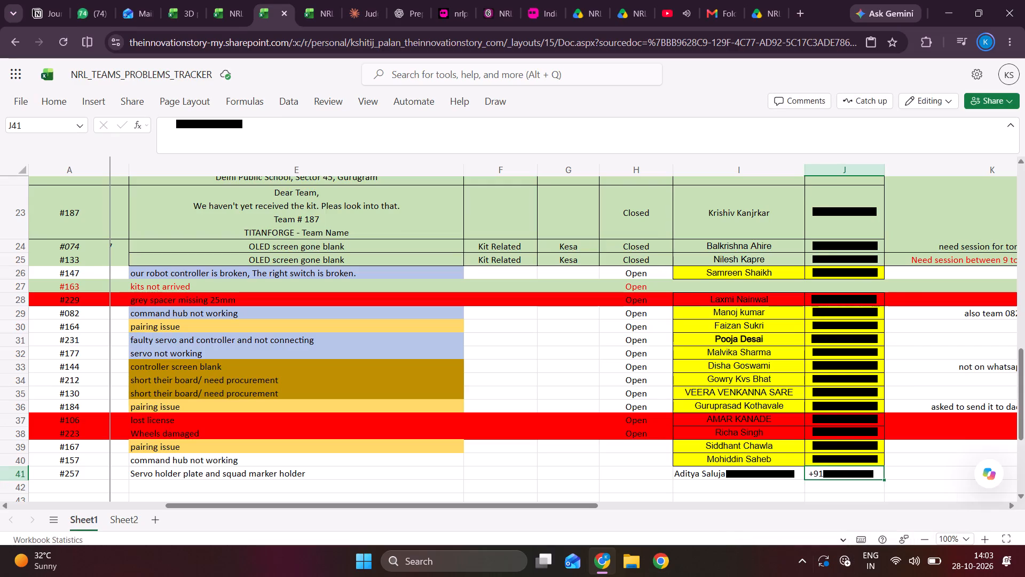
# Delete the contact number from the #257 row's mentor name cell, keeping only the name.
pyautogui.doubleClick(726, 469)
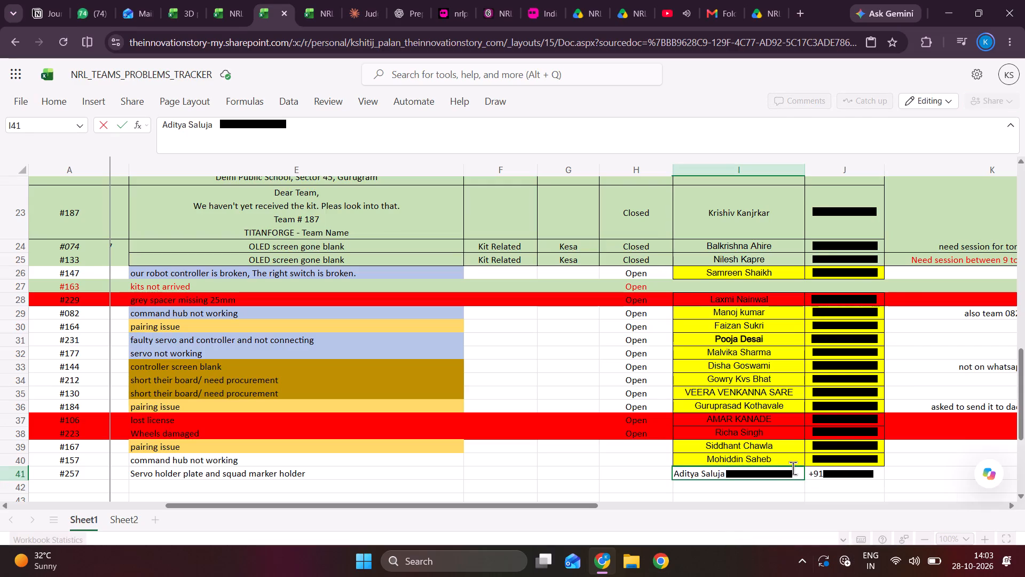
pyautogui.press('BackSpace')
pyautogui.press('BackSpace')
pyautogui.press('BackSpace')
pyautogui.press('BackSpace')
pyautogui.press('BackSpace')
pyautogui.press('BackSpace')
pyautogui.press('BackSpace')
pyautogui.press('BackSpace')
pyautogui.press('BackSpace')
pyautogui.press('BackSpace')
pyautogui.press('BackSpace')
pyautogui.press('BackSpace')
pyautogui.press('BackSpace')
pyautogui.press('BackSpace')
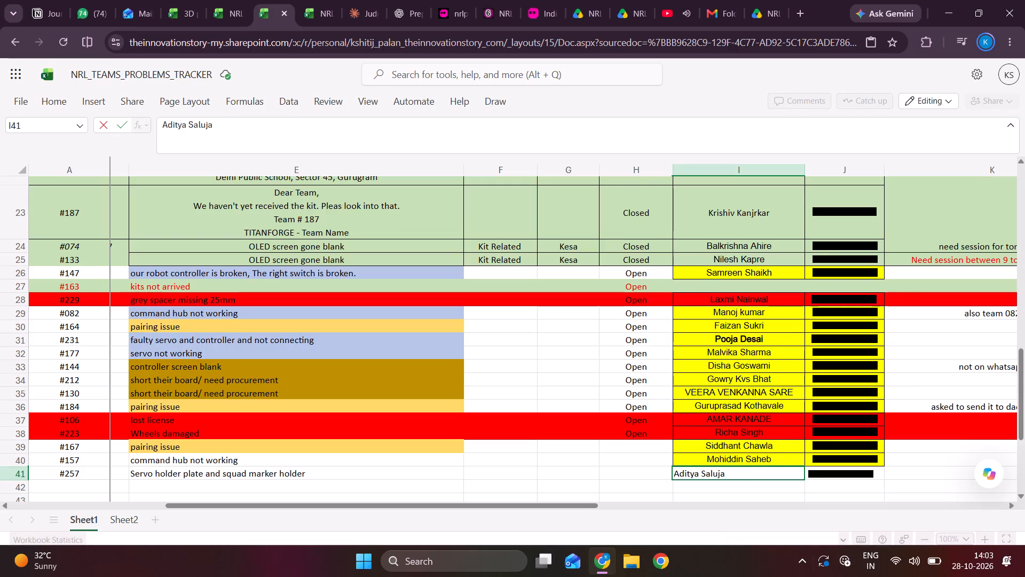
pyautogui.click(620, 466)
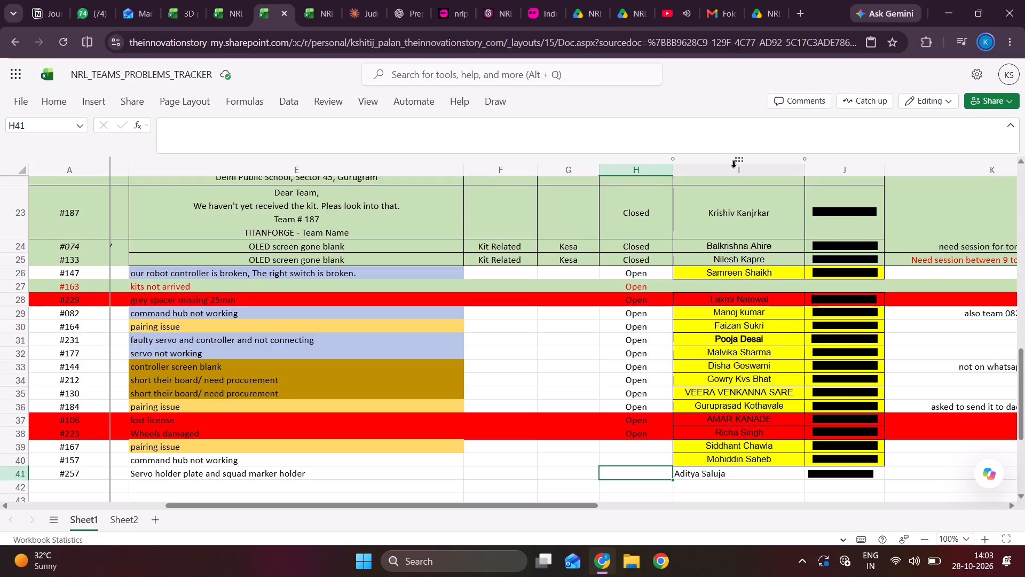
# Centre the mentor name column I horizontally and align it to the middle vertically.
pyautogui.click(735, 168)
pyautogui.click(329, 123)
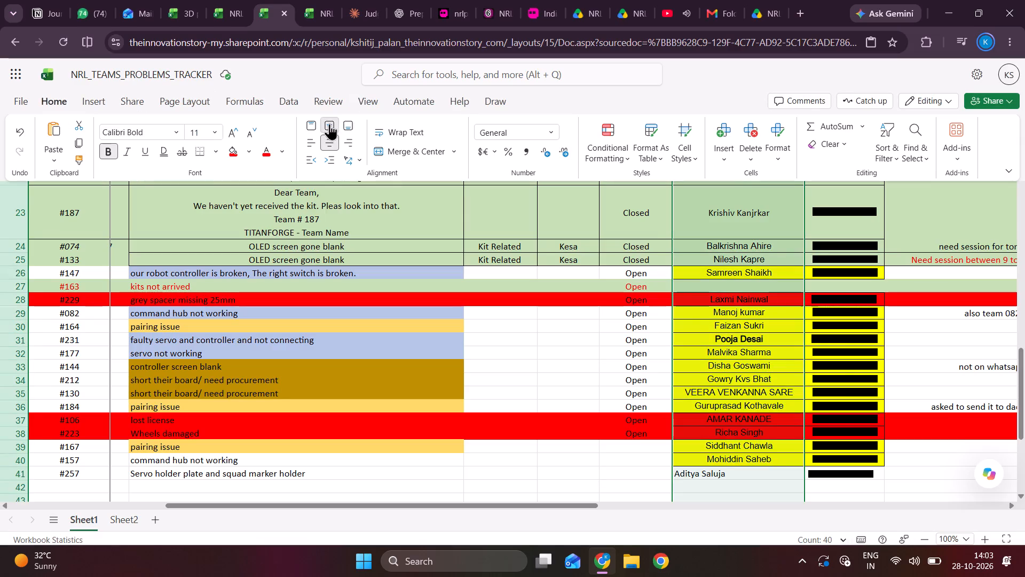
pyautogui.click(329, 140)
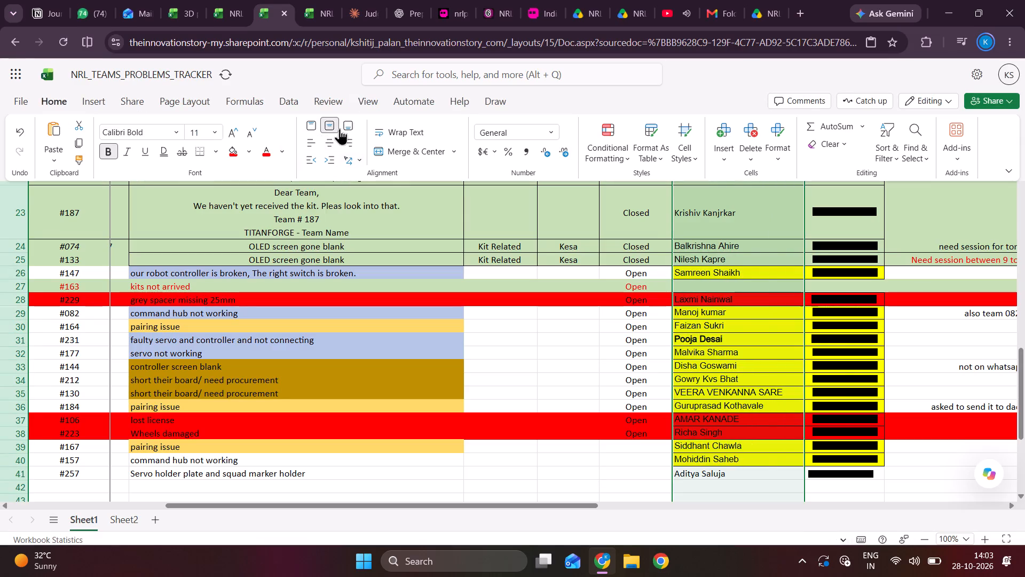
pyautogui.click(333, 137)
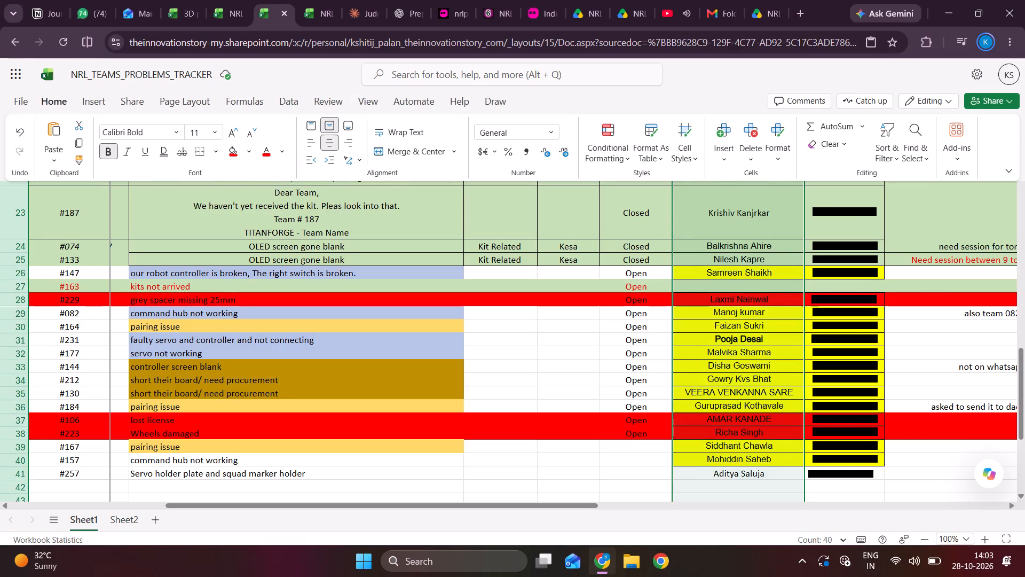
pyautogui.click(531, 336)
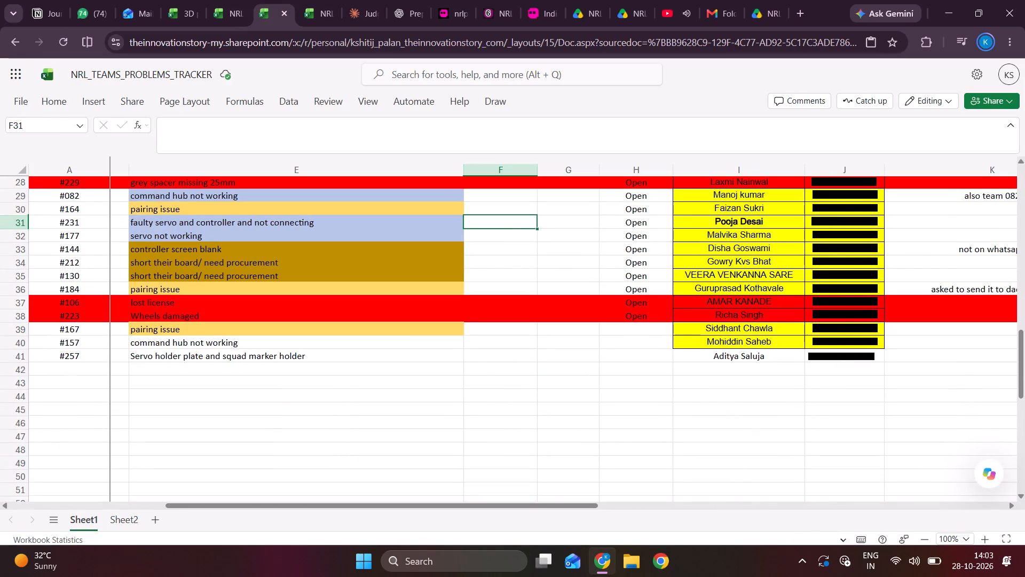
# Fill the entire #257 row (row 41) with red.
pyautogui.click(15, 355)
pyautogui.click(62, 104)
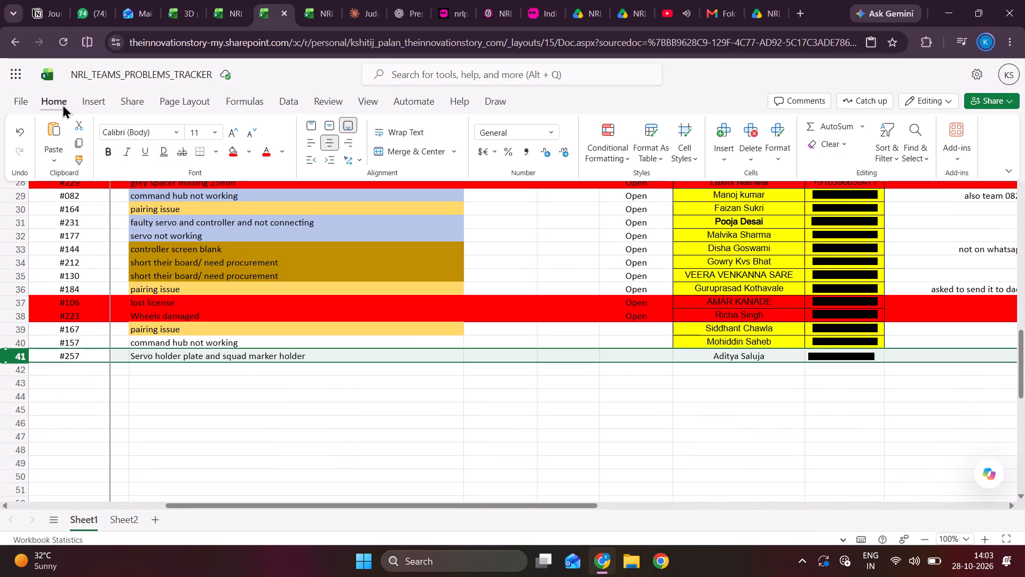
pyautogui.click(233, 147)
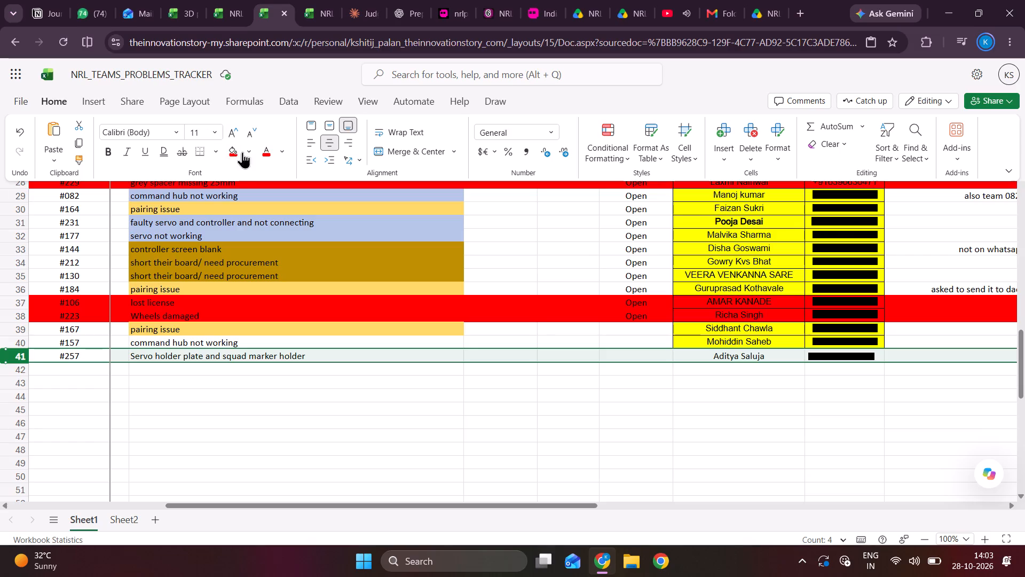
pyautogui.click(234, 158)
pyautogui.click(244, 342)
pyautogui.click(266, 387)
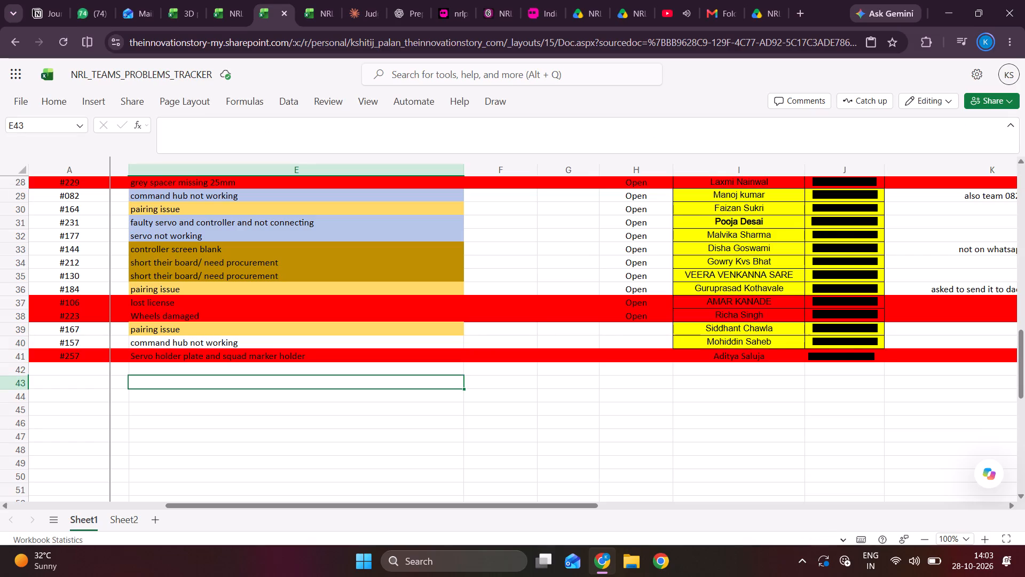
# Fill the #157 row's issue cell, "command hub not working", with Blue, Accent 1, Lighter 60%.
pyautogui.click(252, 343)
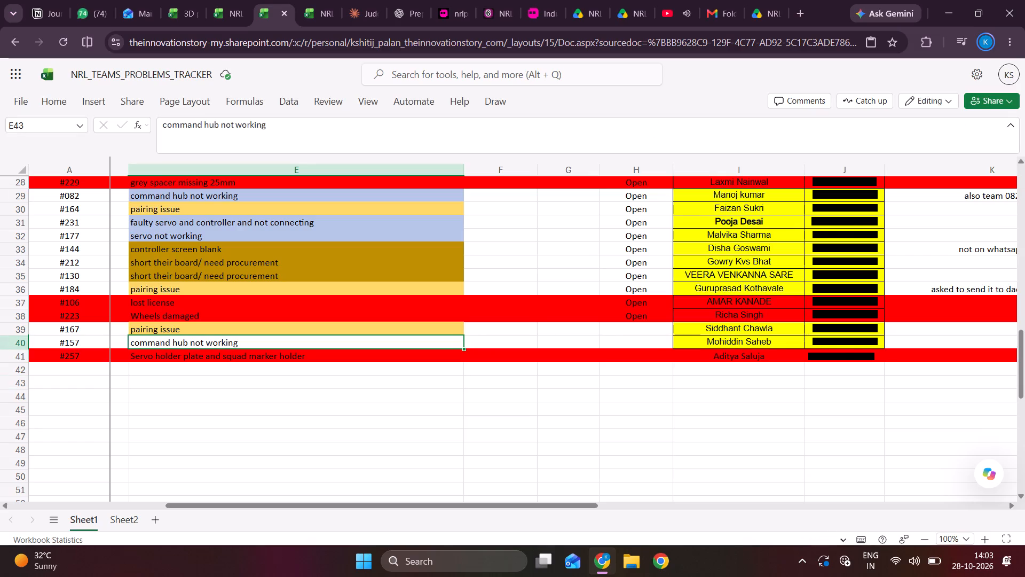
pyautogui.click(250, 147)
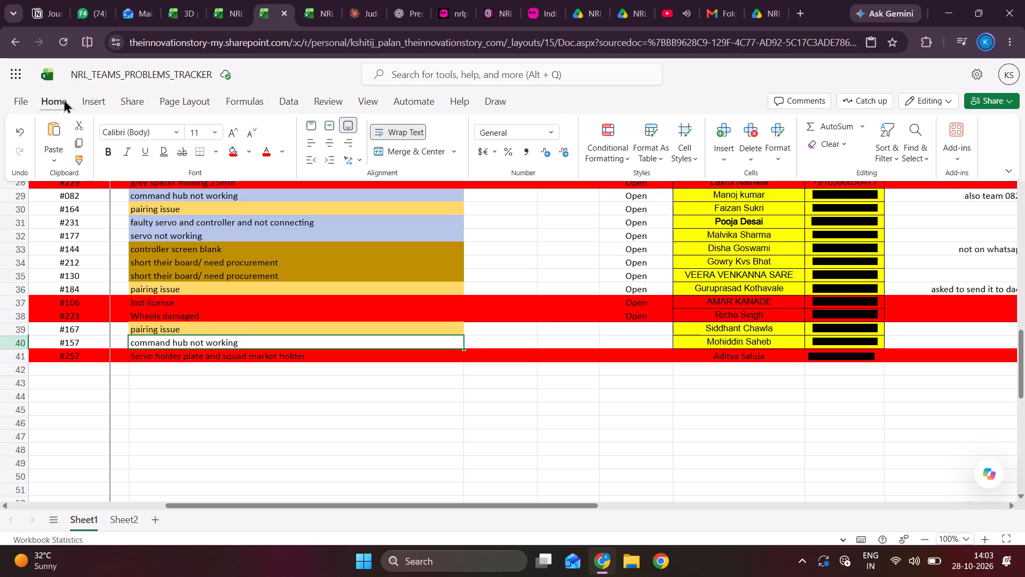
pyautogui.click(247, 153)
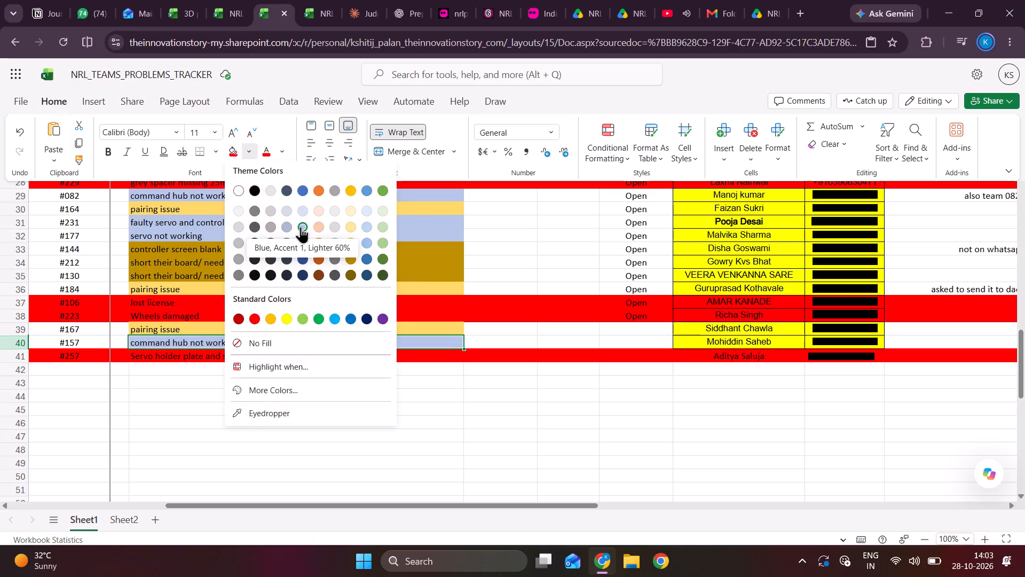
pyautogui.click(302, 227)
pyautogui.click(152, 469)
# Enter Open as the status in column H for the #167, #157 and #257 rows.
pyautogui.scroll(1, 246, 413)
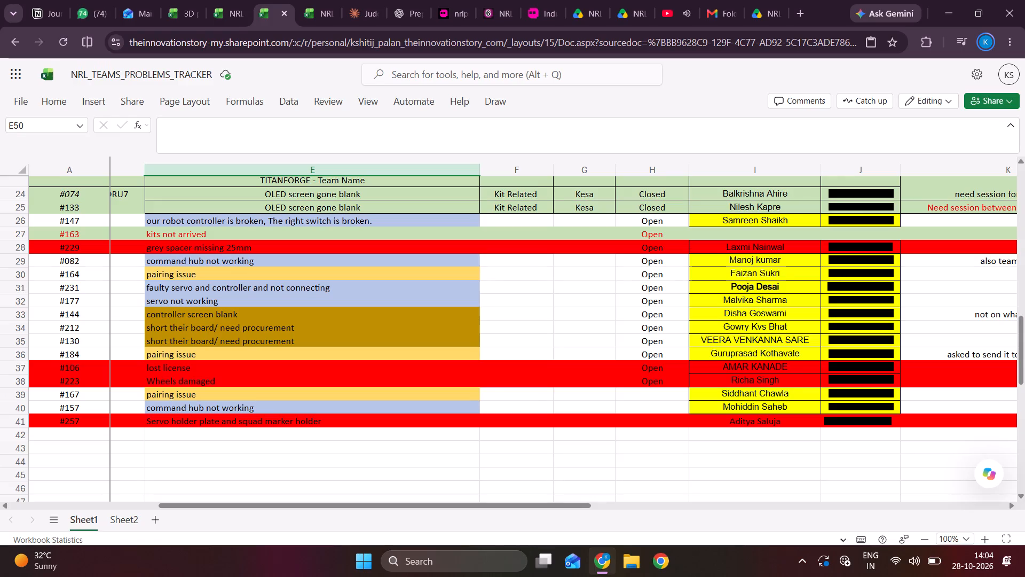
pyautogui.click(645, 394)
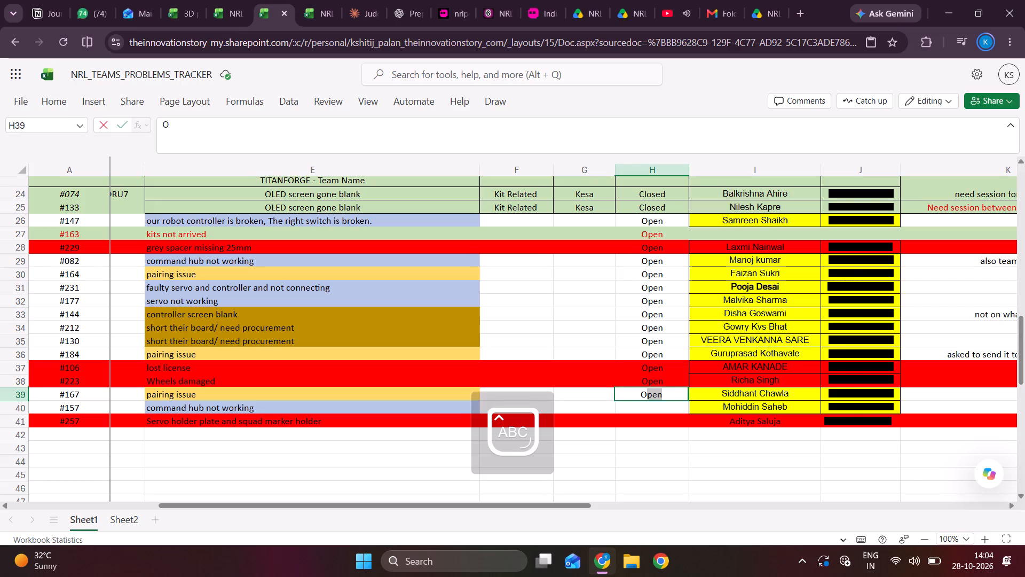
pyautogui.press('Return')
pyautogui.press('Return')
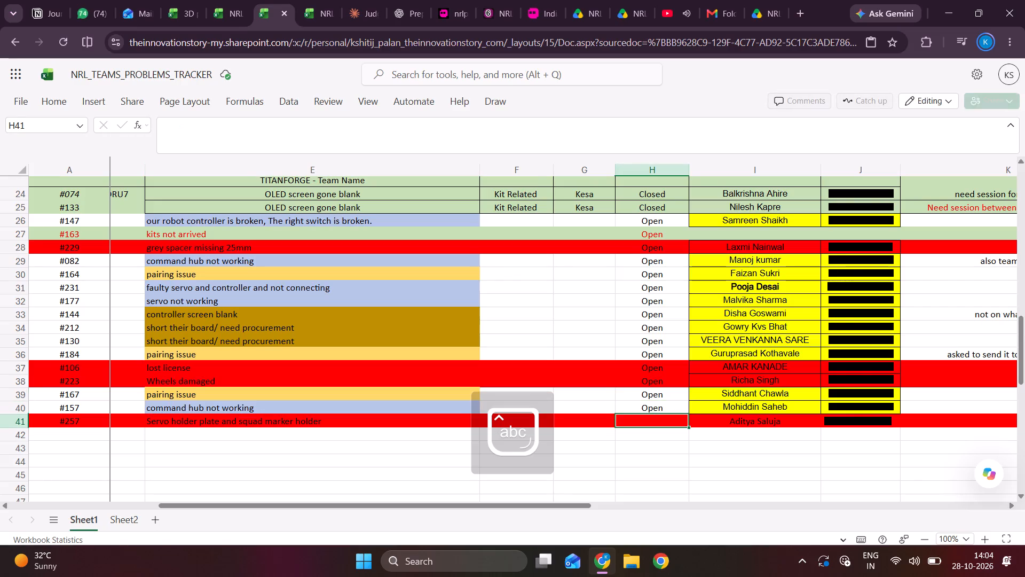
pyautogui.press('o')
pyautogui.press('Return')
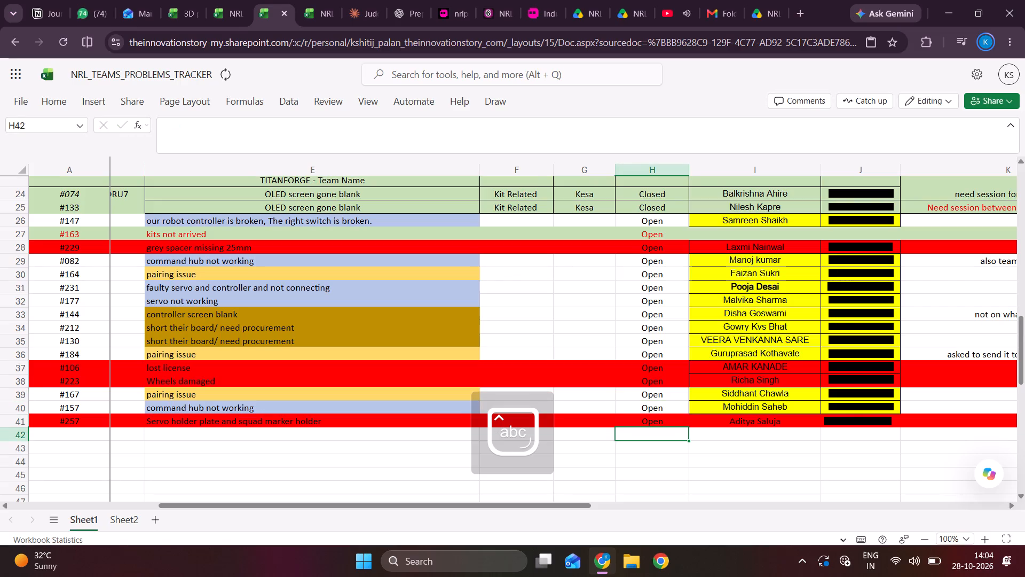
pyautogui.click(583, 344)
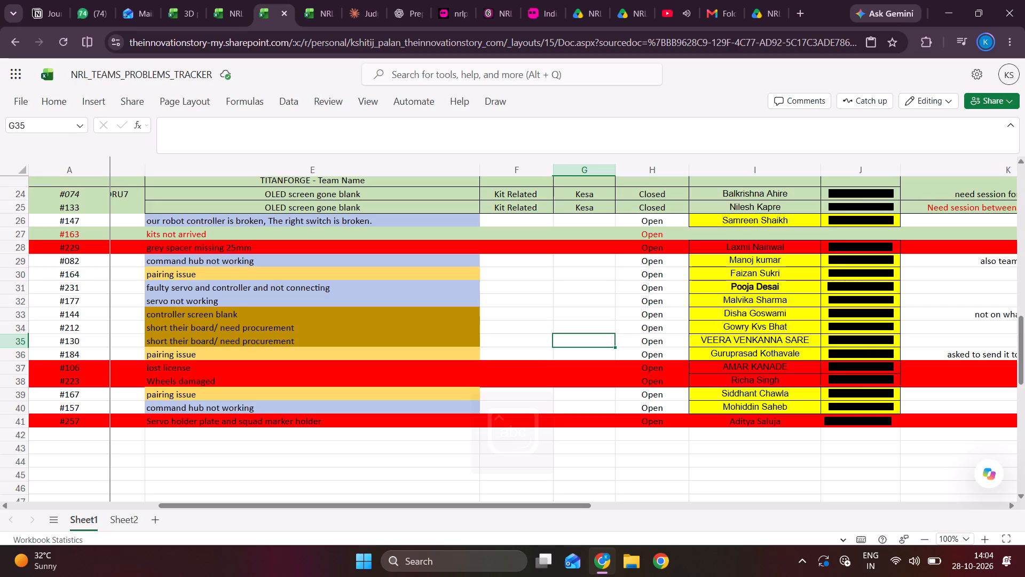
# Change the #184 row's status in column H to In Progress.
pyautogui.click(646, 357)
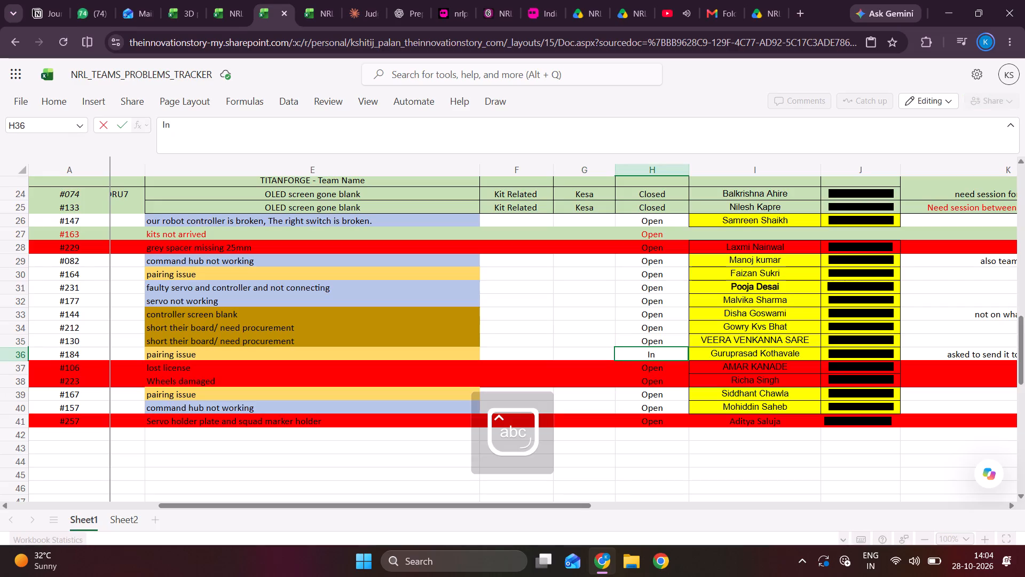
pyautogui.press('m')
pyautogui.press('BackSpace')
pyautogui.press('space')
pyautogui.write('rogress')
pyautogui.click(609, 362)
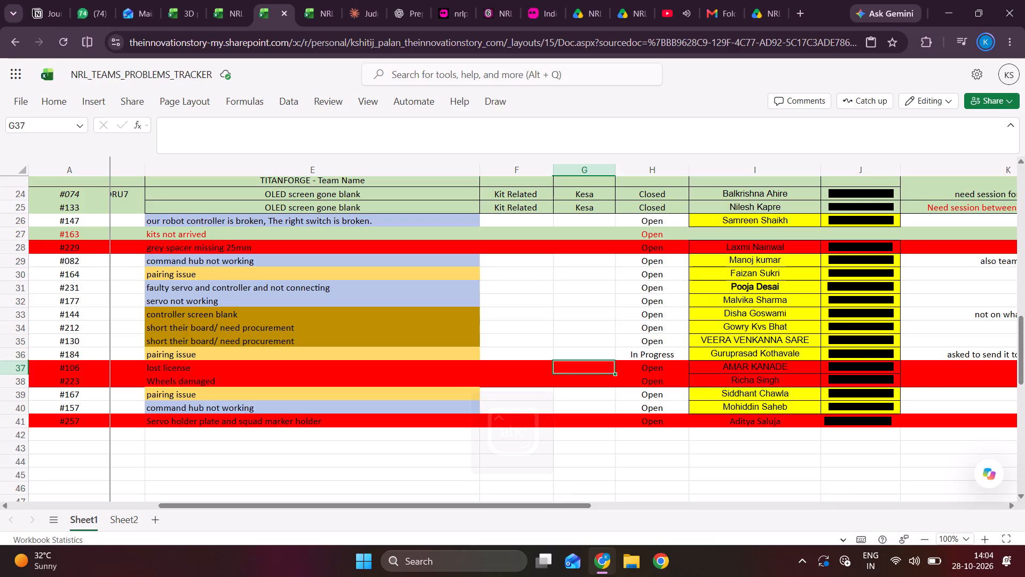